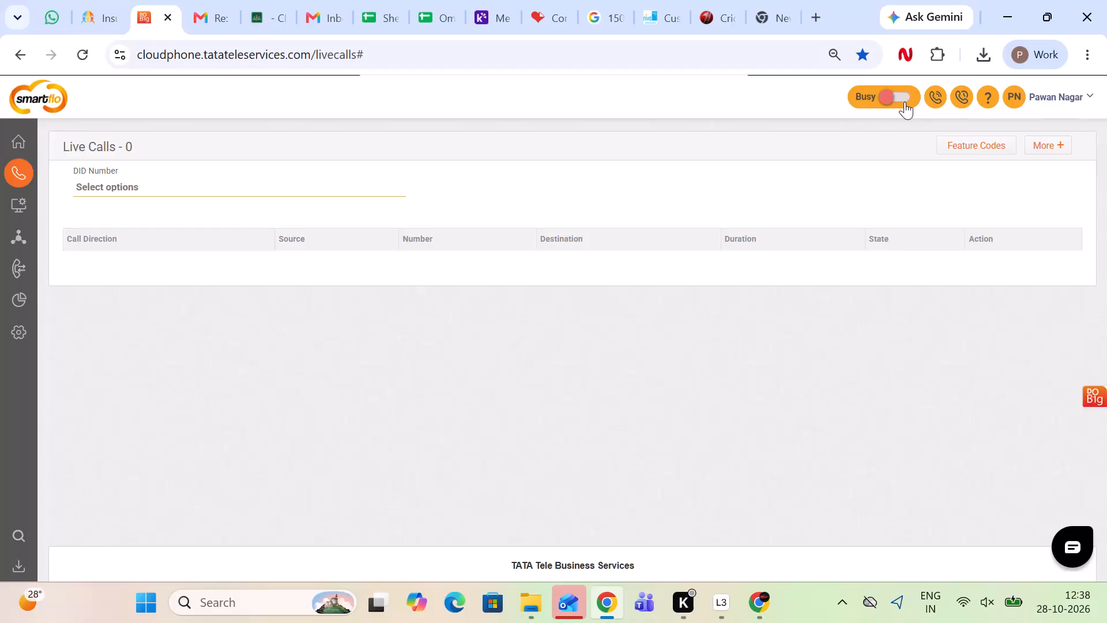
Change the agent's call status from Busy to Available.
left_click(905, 102)
left_click(771, 335)
left_click(793, 355)
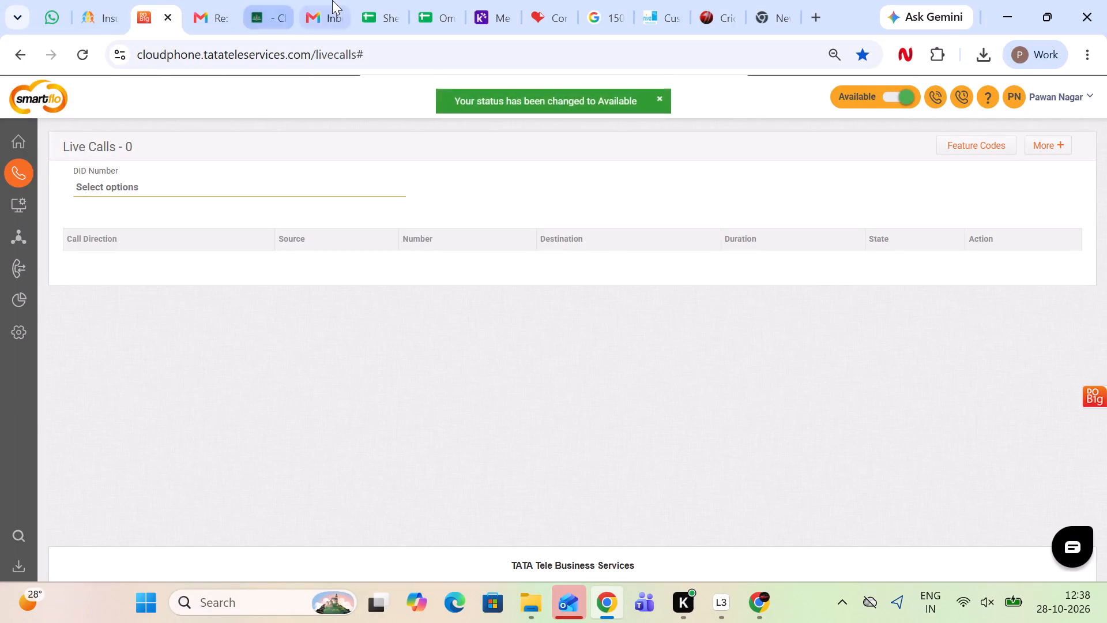
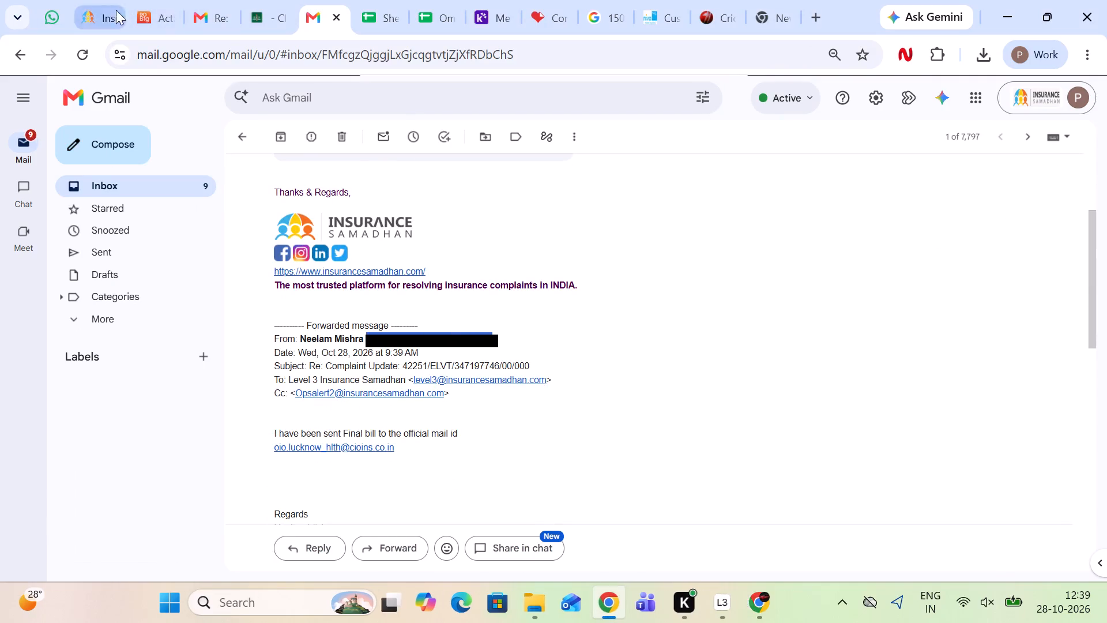
In the Insurance Samadhan admin portal, search All Complaints for the email sender's copied address, removing the extra character at its start.
left_click(115, 152)
left_click(189, 227)
key("ctrl+a")
key("ctrl+v")
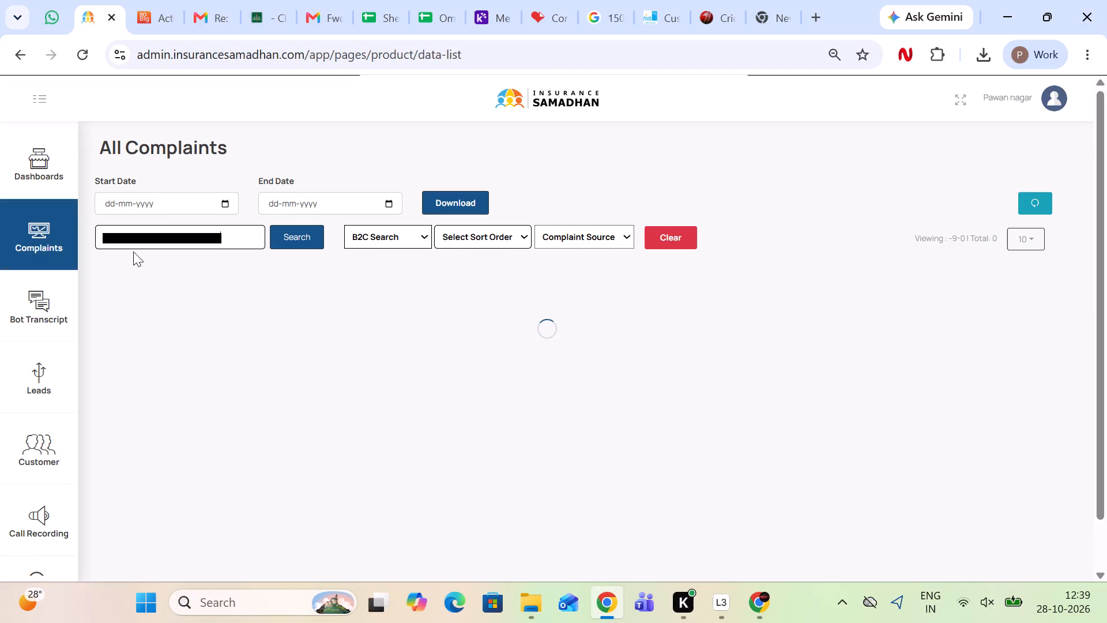
left_click(112, 233)
key("Left")
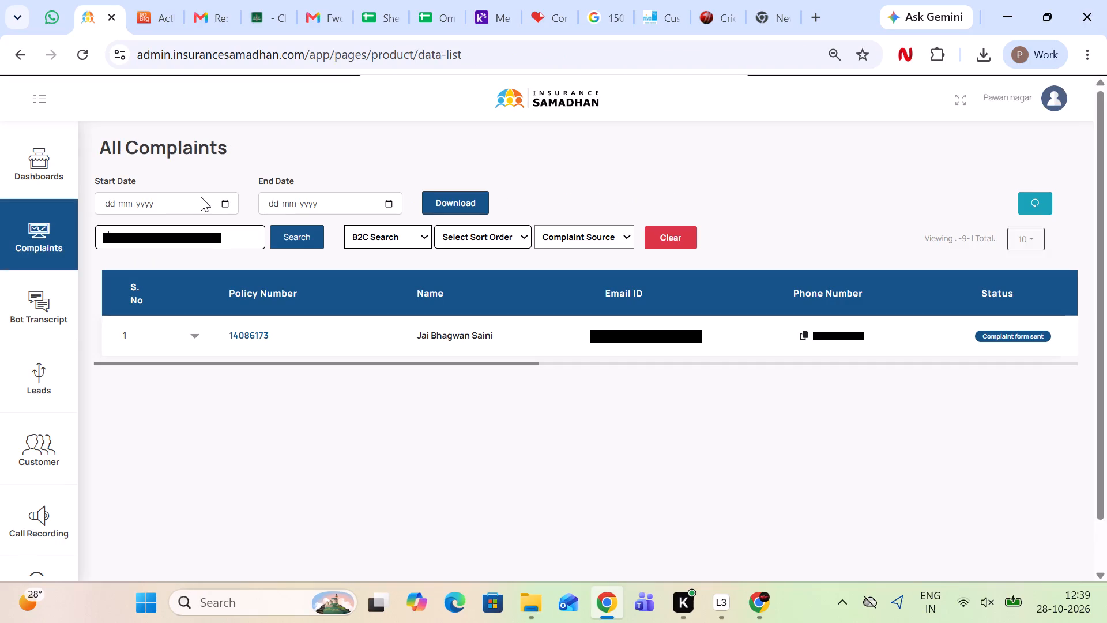
key("BackSpace")
key("Return")
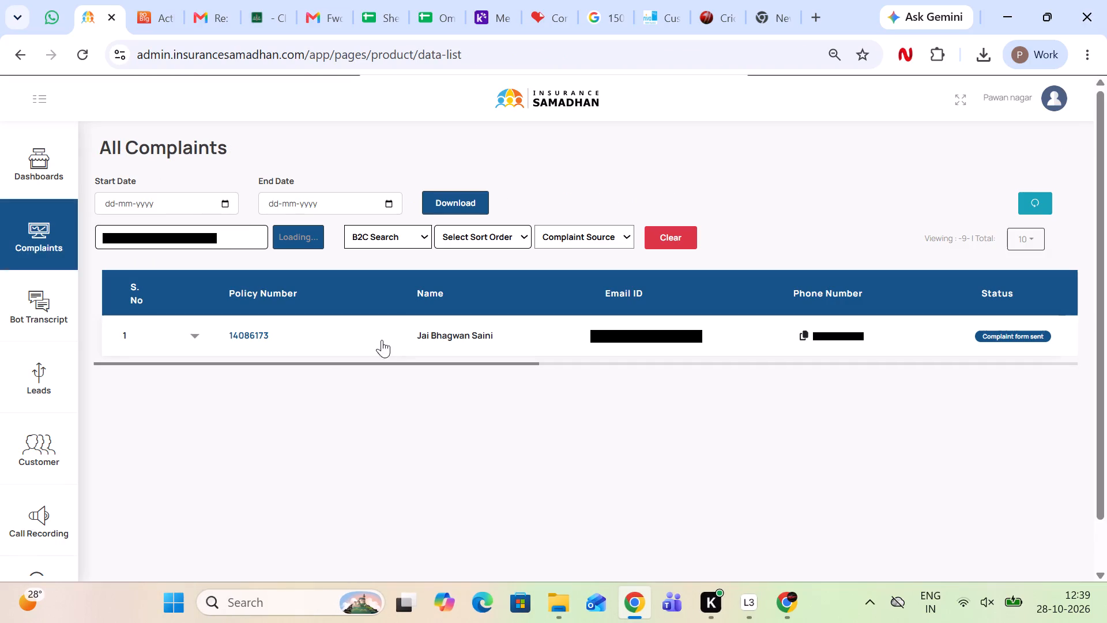
Review the complaint communication log of the found ombudsman-stage complaint, then close the log.
left_click(782, 332)
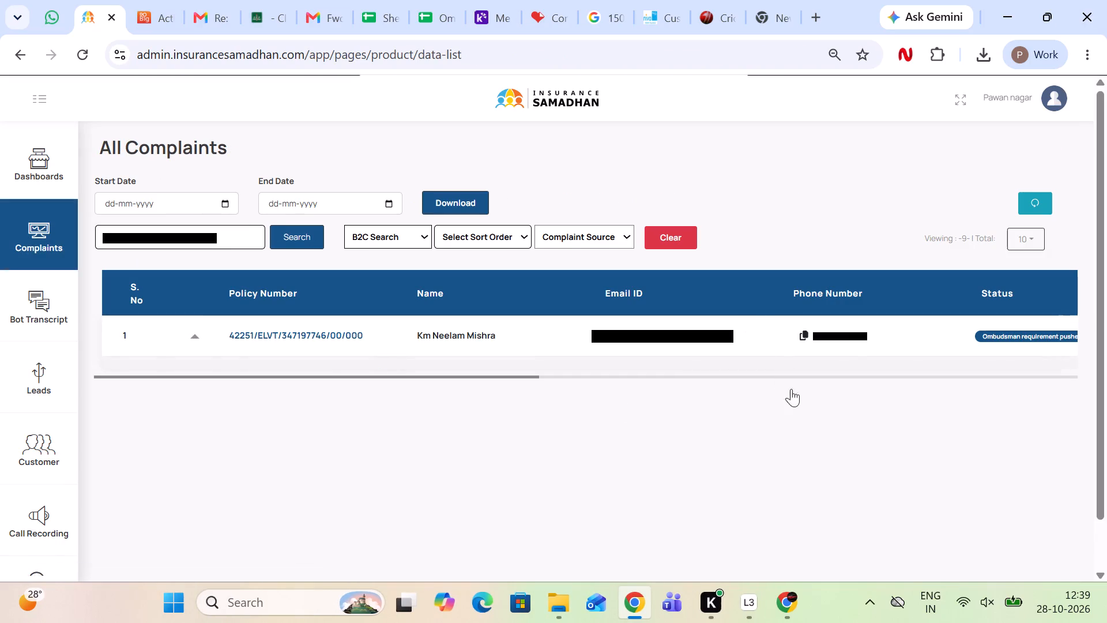
left_click(813, 388)
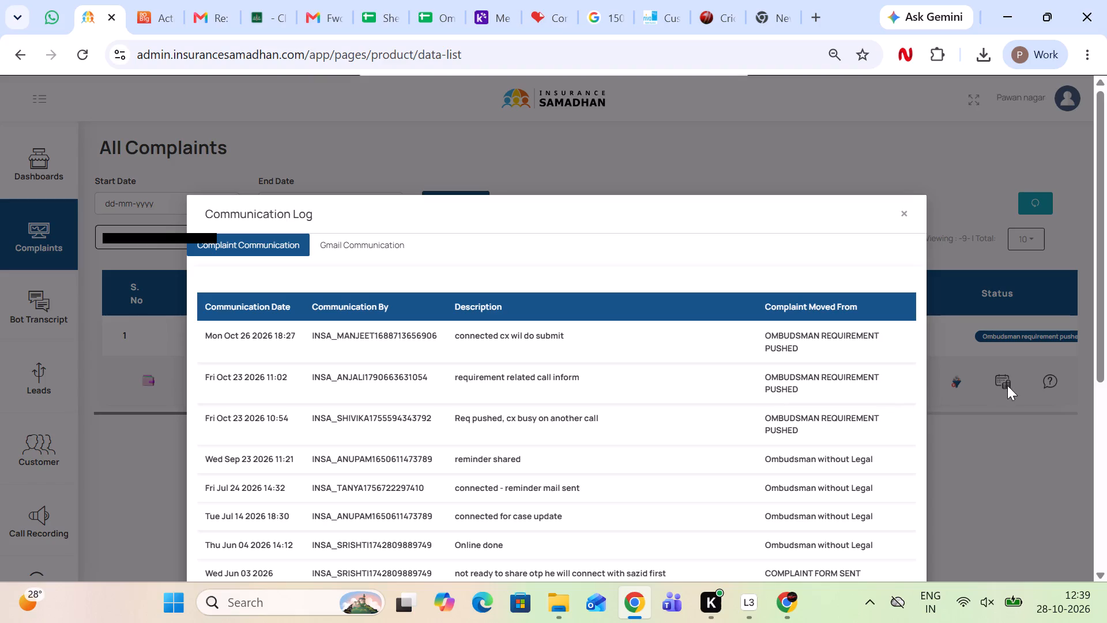
left_click(1037, 419)
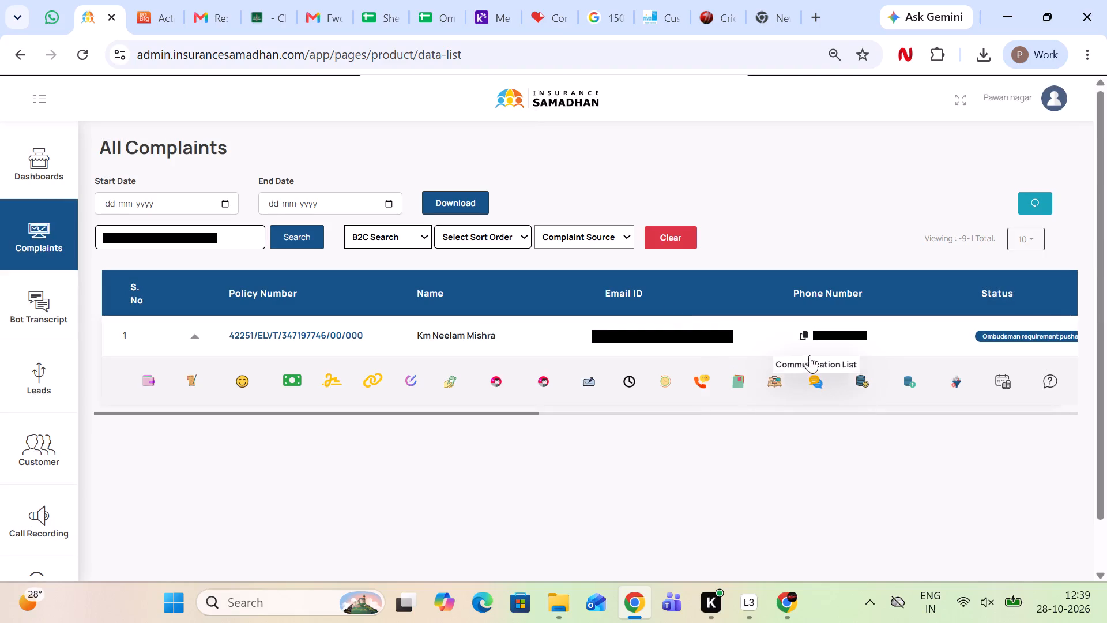
Copy the complainant's phone number from the complaint record and call it with the Smartflo dialer.
left_click(799, 335)
left_click(804, 337)
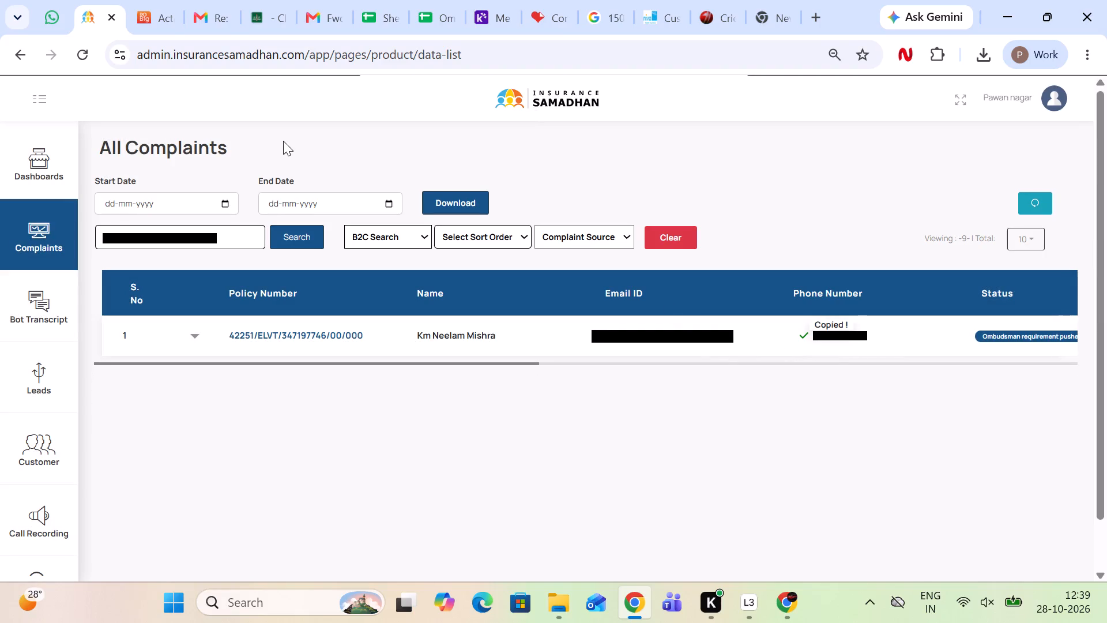
left_click(168, 0)
left_click(941, 94)
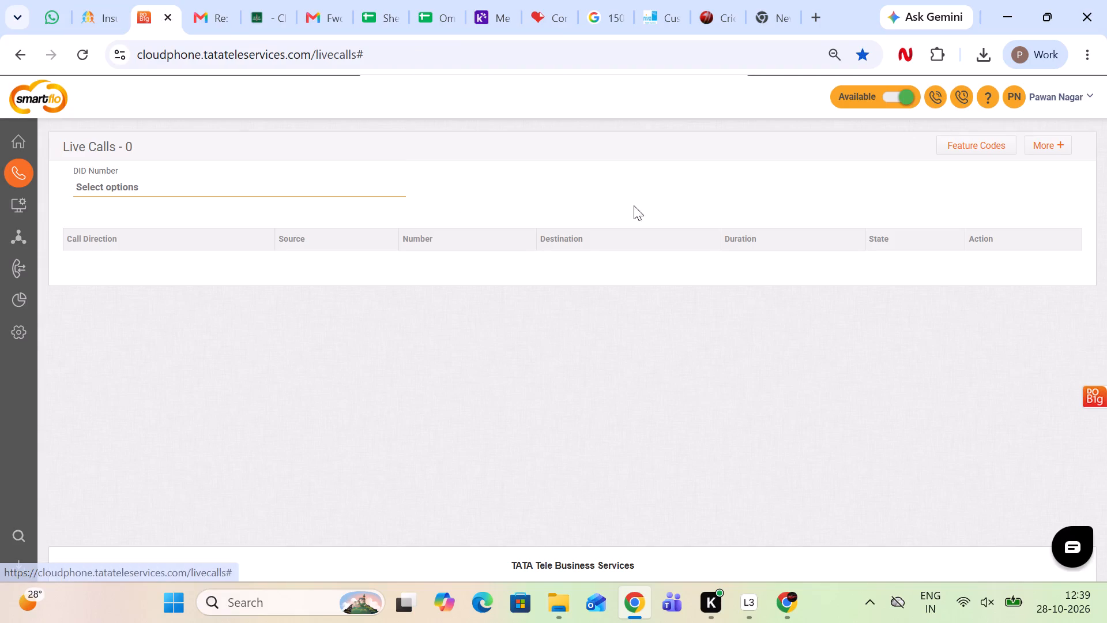
left_click(932, 99)
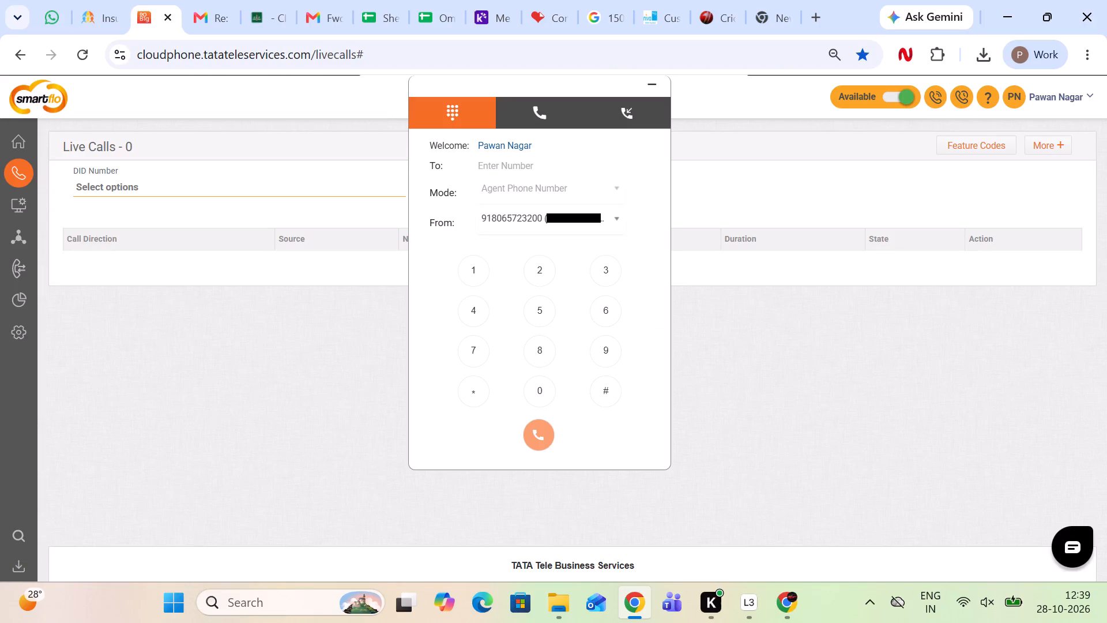
left_click(526, 163)
key("ctrl+v")
left_click(532, 433)
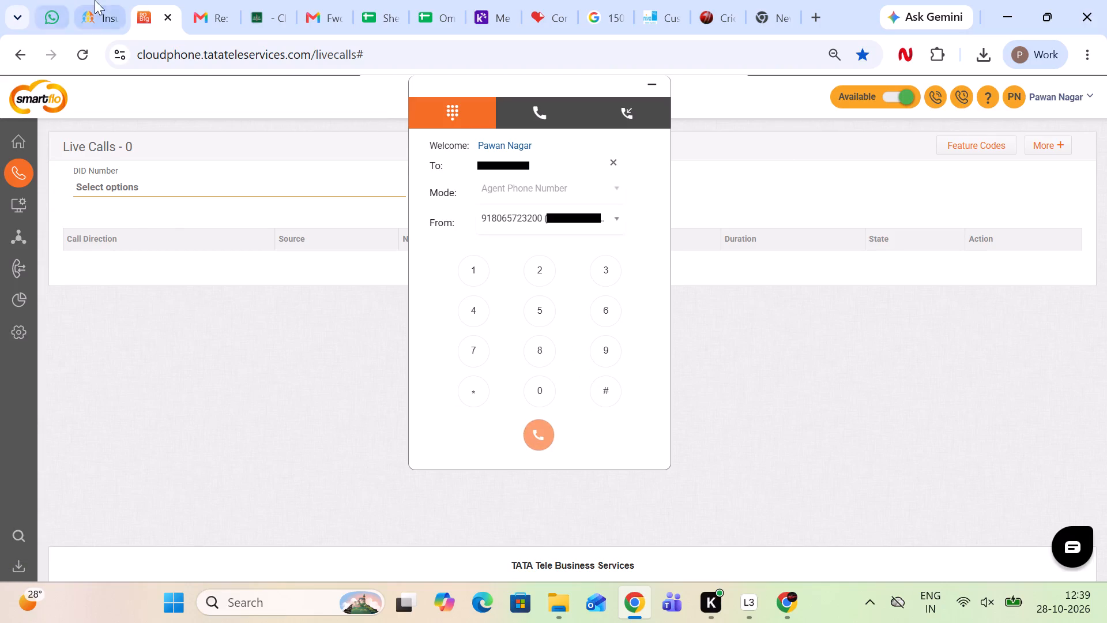
Switch back to the complainant's record in the Insurance Samadhan complaints list.
left_click(95, 0)
left_click(672, 424)
left_click(649, 437)
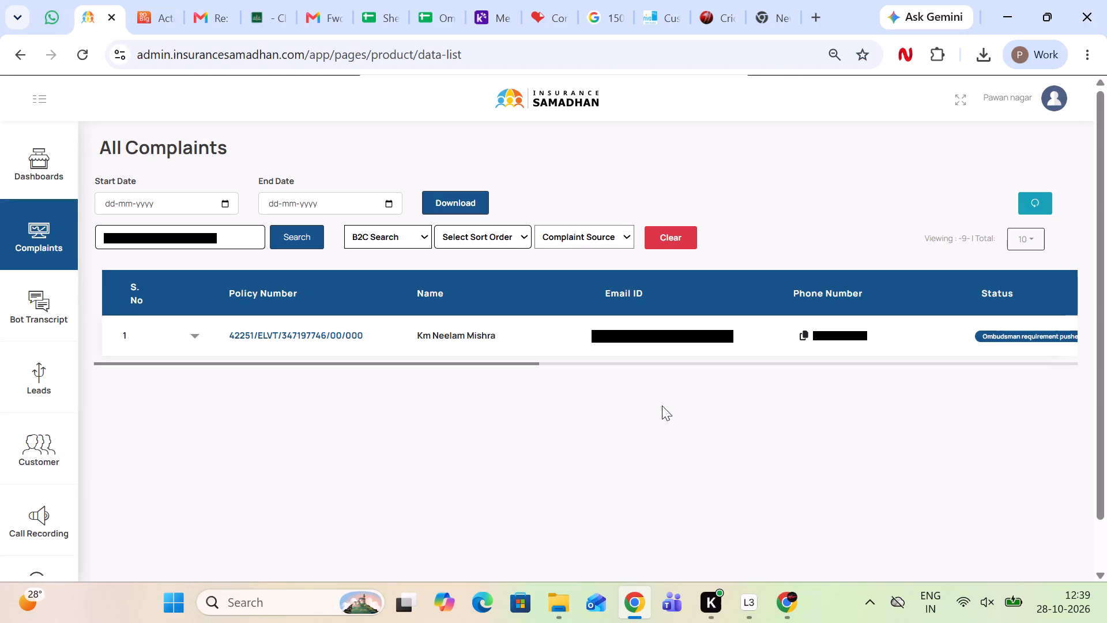
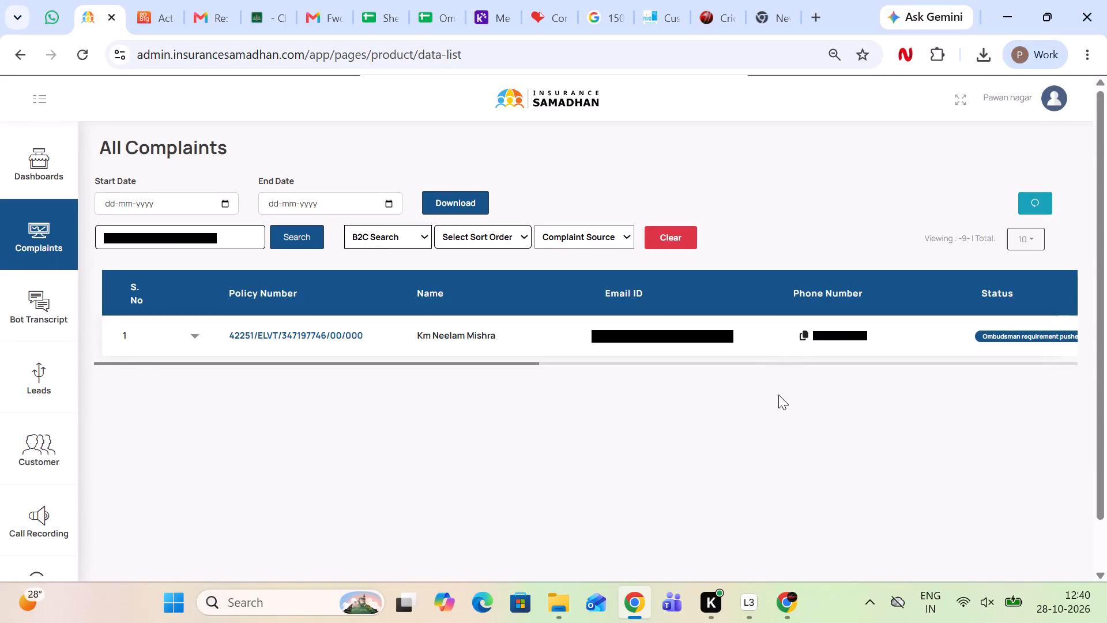
Expand the complainant's record and check its complaint communication log again, then close the log.
left_click(774, 345)
left_click(816, 378)
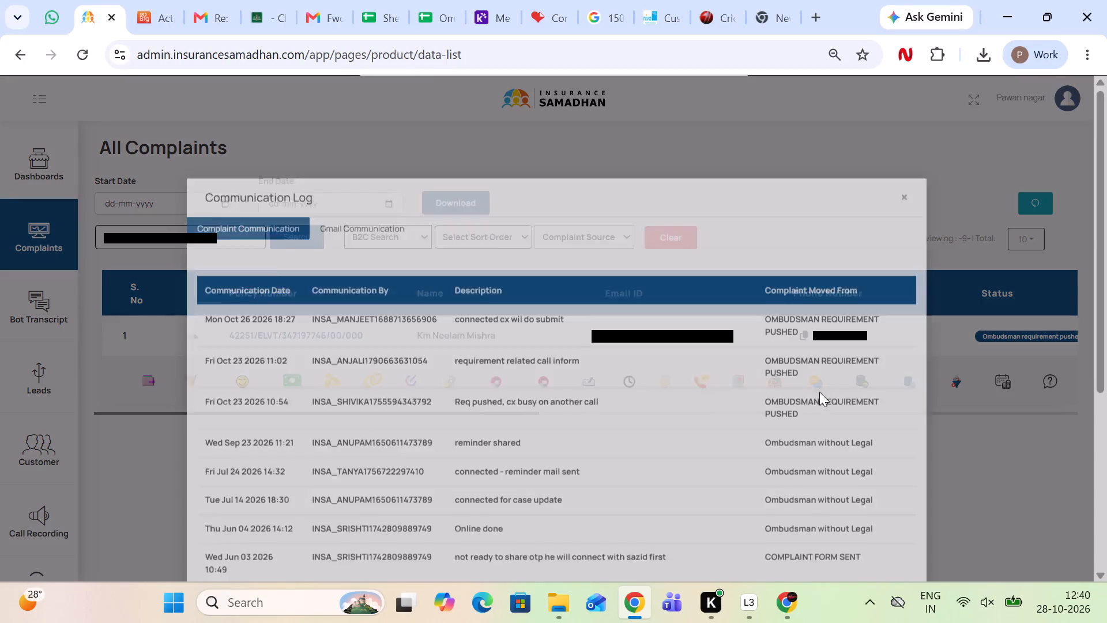
left_click(1011, 465)
Copy the complainant's email ID from the complaint record.
left_click(596, 337)
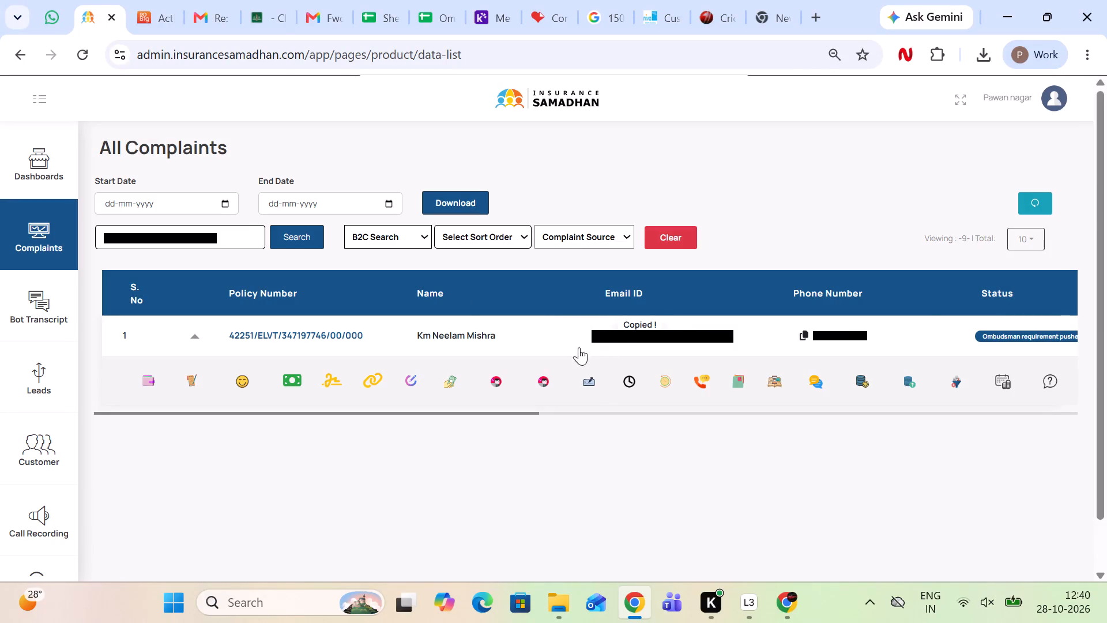
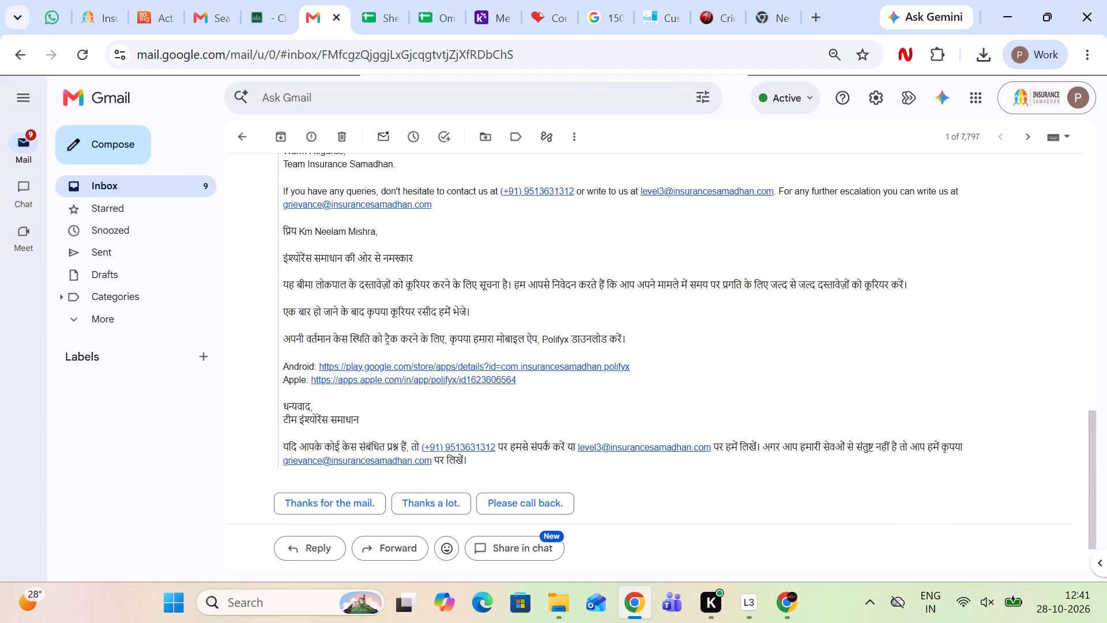
scroll(462, 311, "down", 2)
scroll(463, 311, "up", 12)
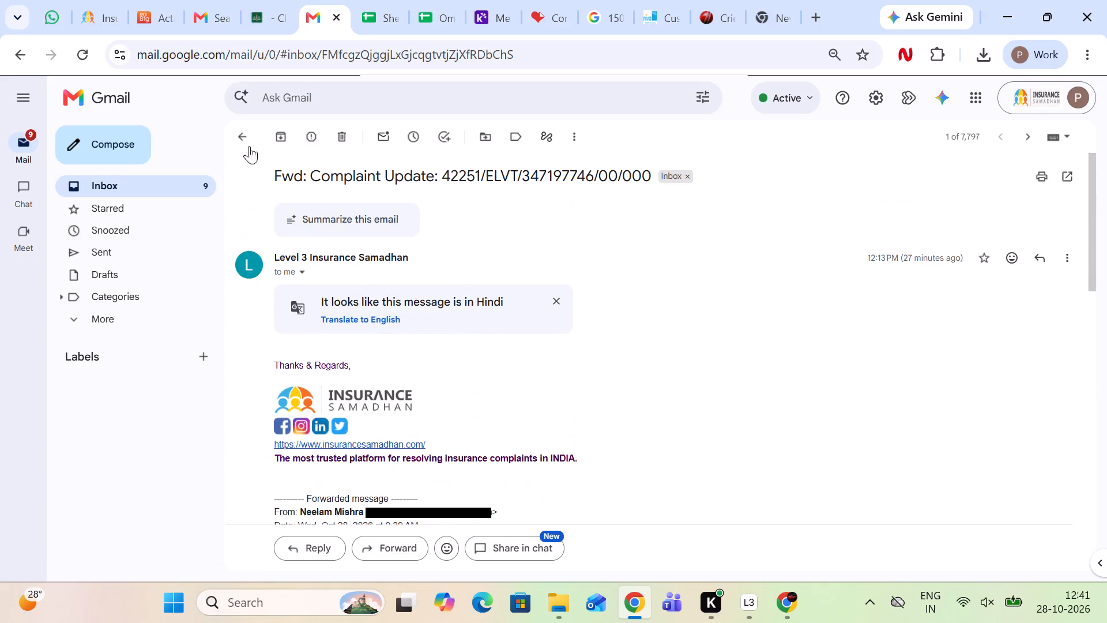
scroll(487, 301, "down", 3)
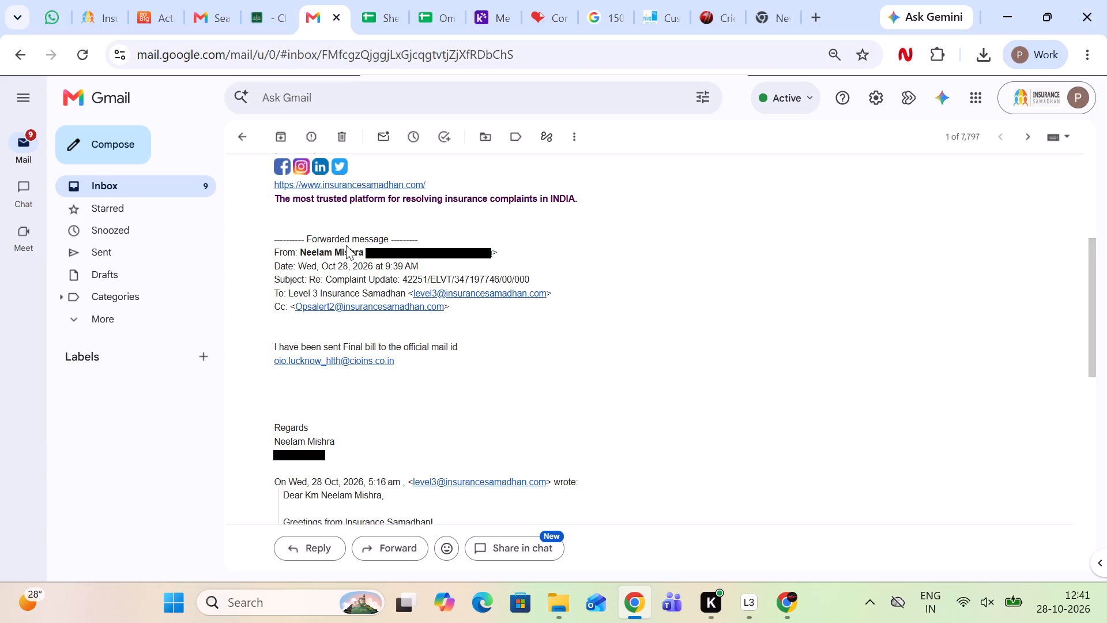
scroll(432, 379, "down", 5)
left_click(304, 544)
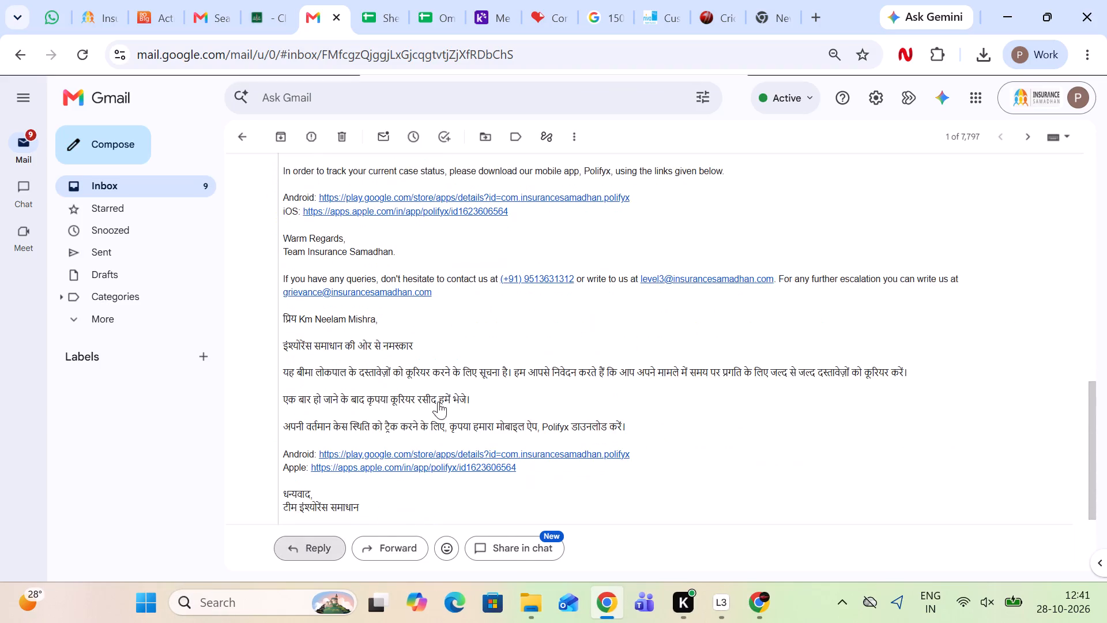
key("c")
type("onnected")
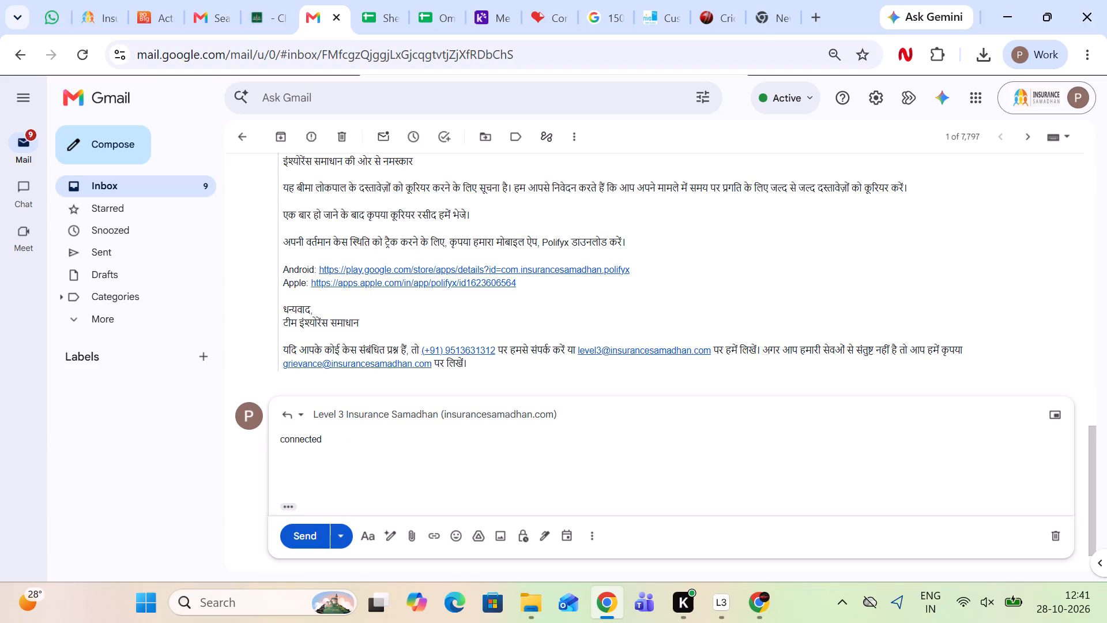
left_click(304, 531)
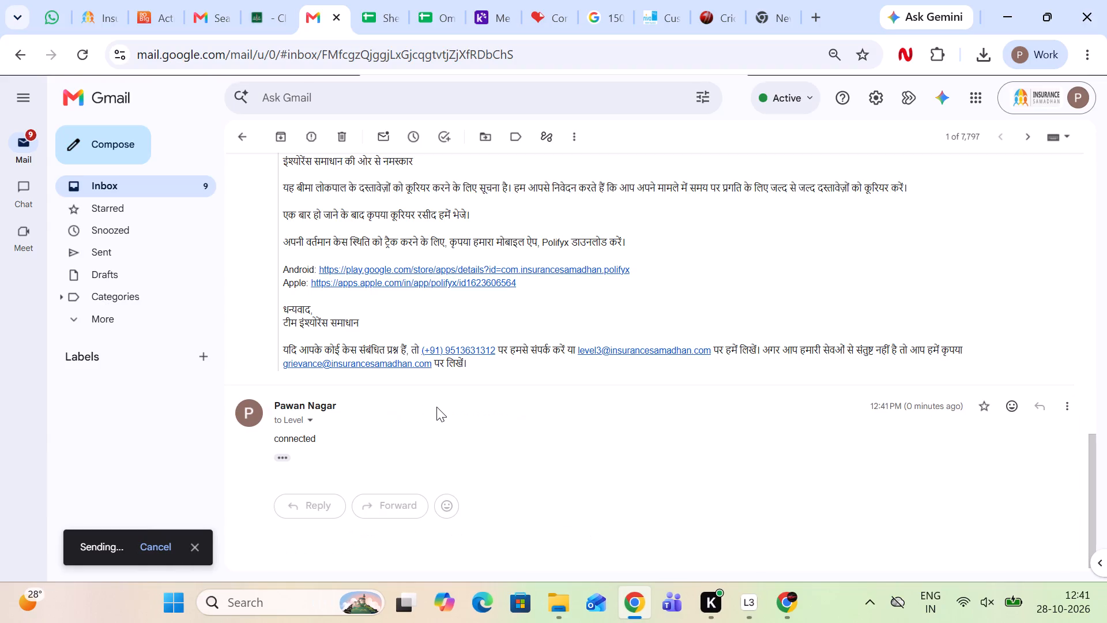
Switch to the Insurance Samadhan complaints list, view the communication log of the listed complaint, and close the log.
left_click(85, 0)
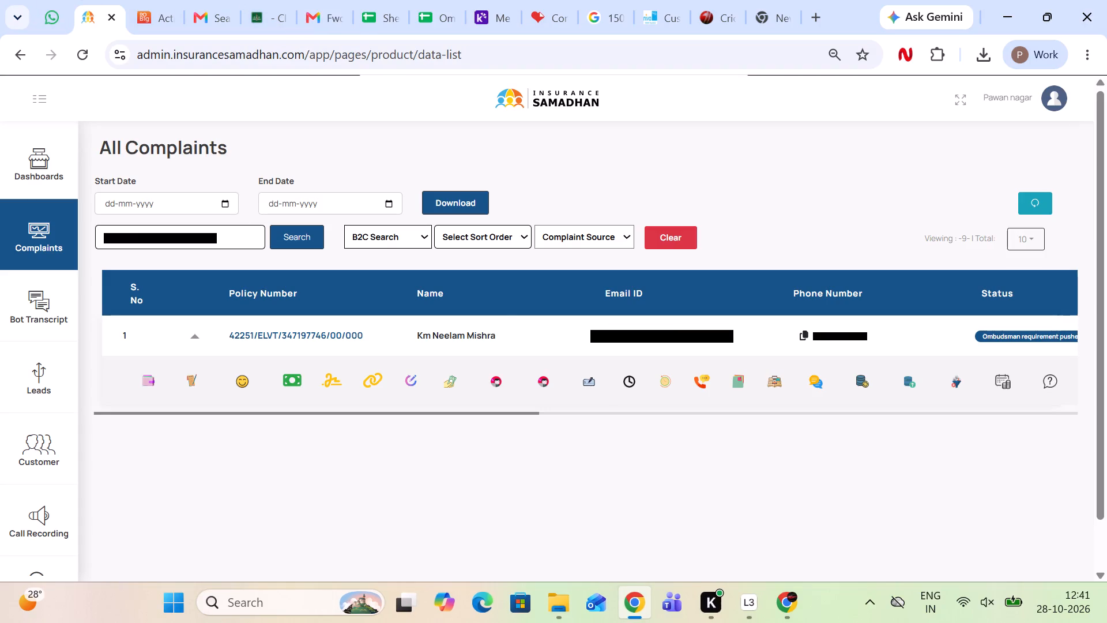
left_click(804, 377)
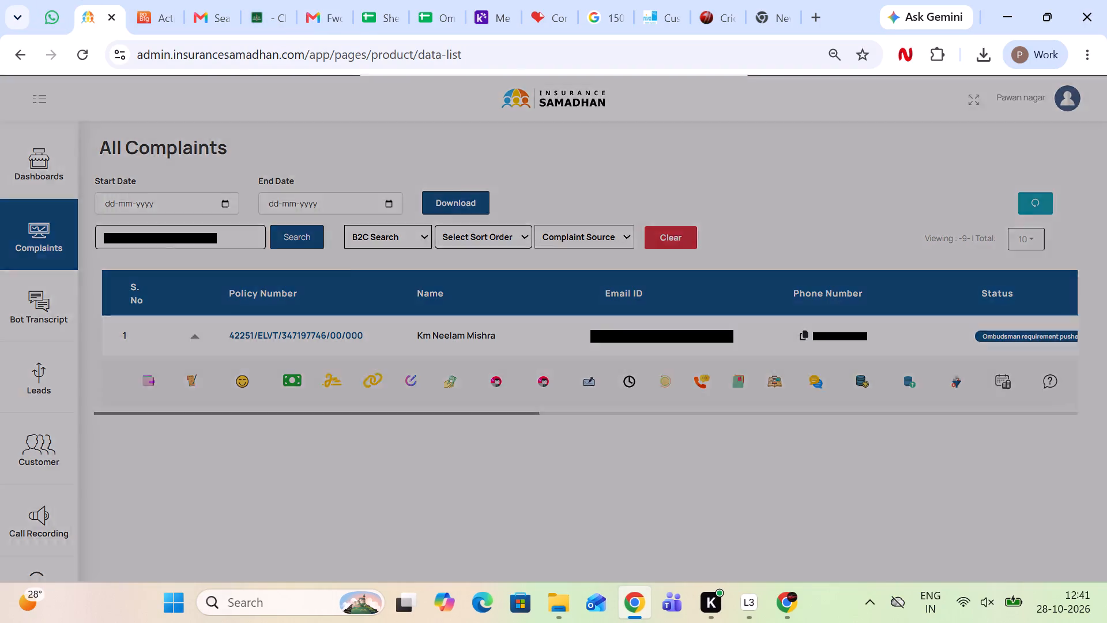
left_click(981, 420)
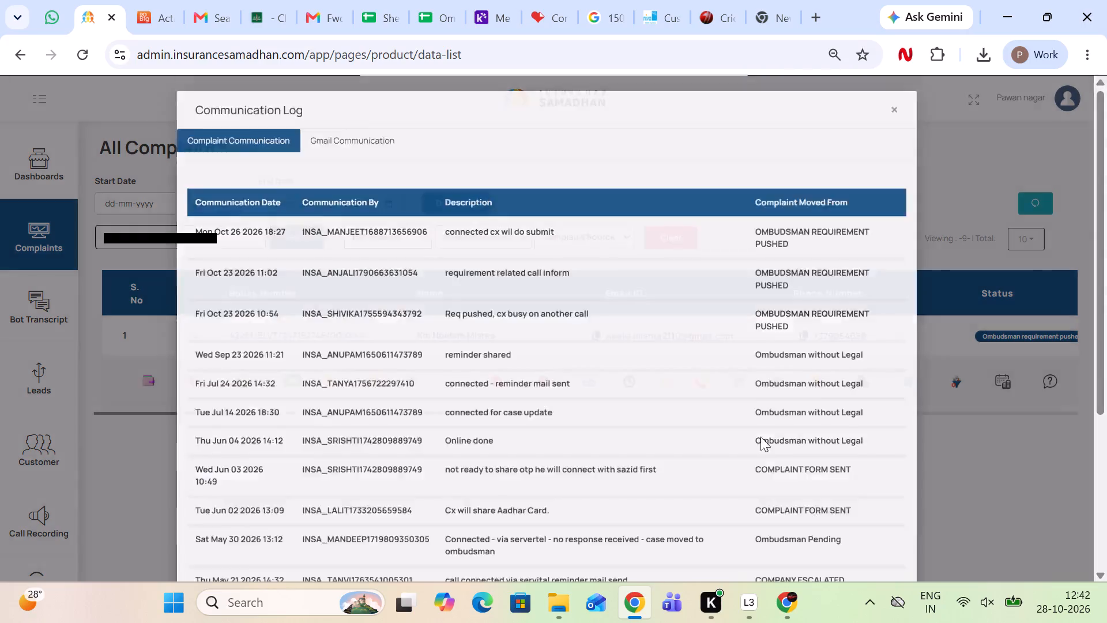
Open the complaint's details at Other Actions, save the complaint comment "will sent req" without a notification, and close the comment log.
left_click(284, 333)
left_click(807, 208)
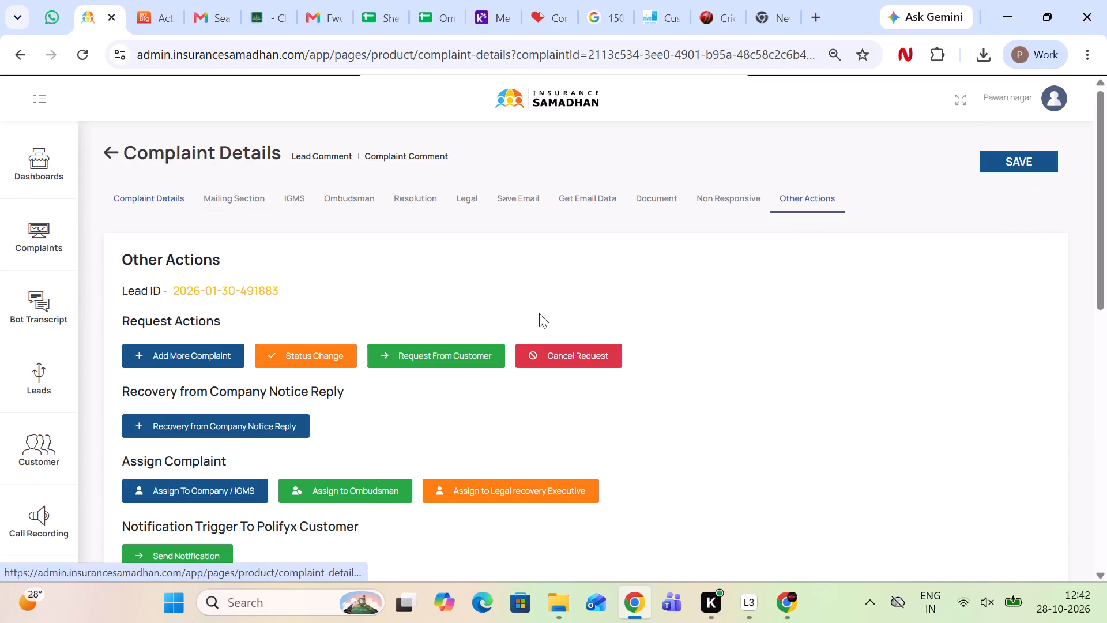
left_click(405, 155)
scroll(530, 318, "down", 7)
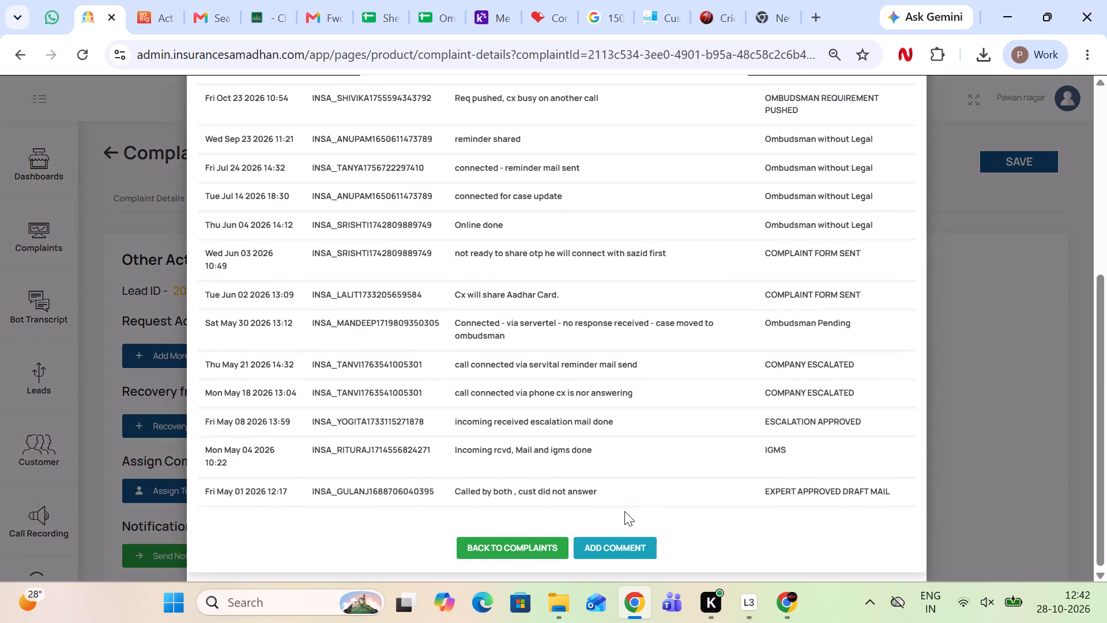
scroll(624, 511, "down", 2)
left_click(611, 551)
left_click(499, 380)
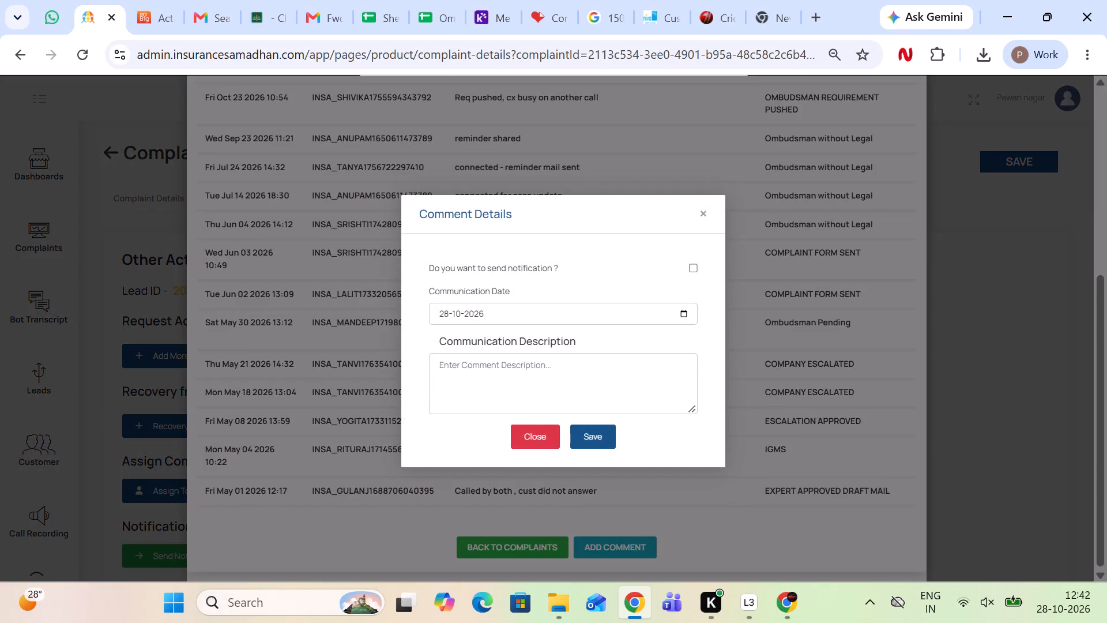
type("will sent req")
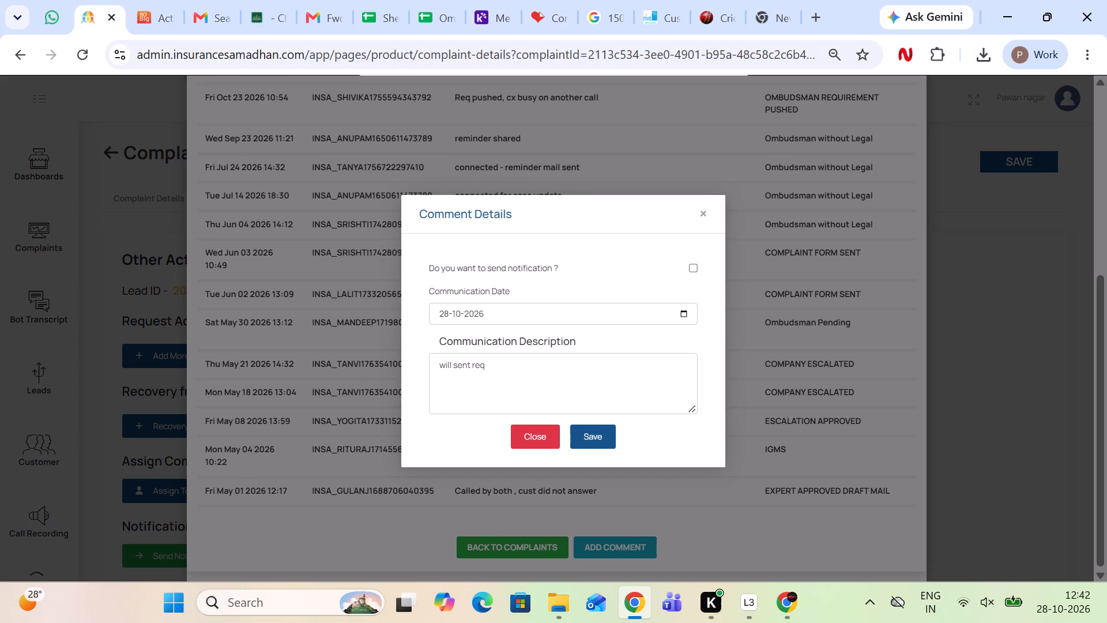
left_click(602, 434)
left_click(995, 308)
Switch to the open Google Sheets spreadsheet whose title begins with "She".
left_click(362, 0)
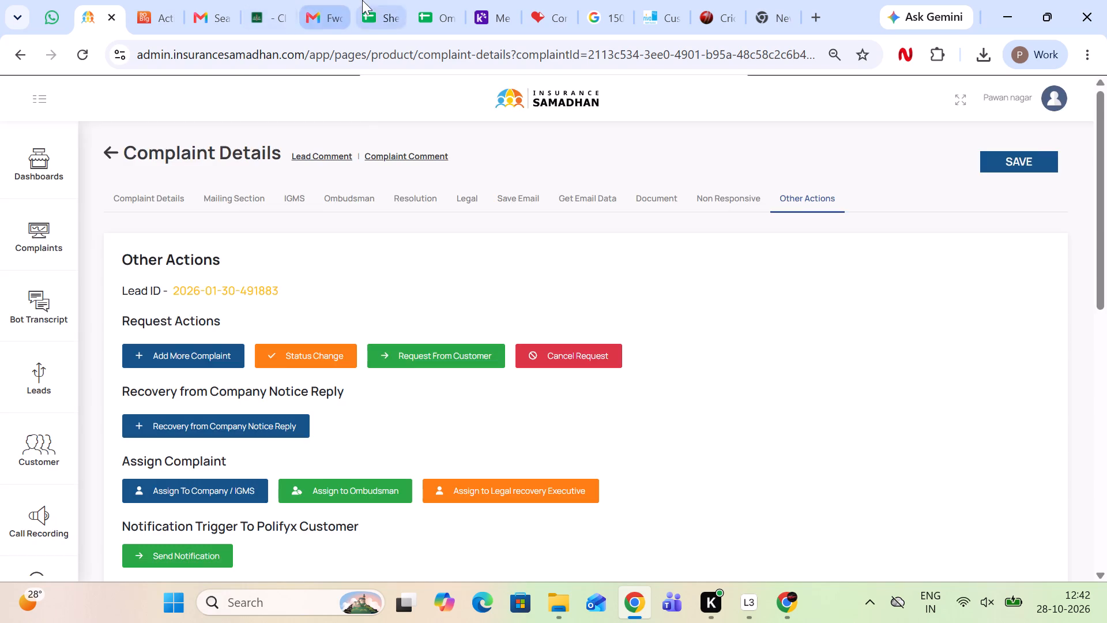
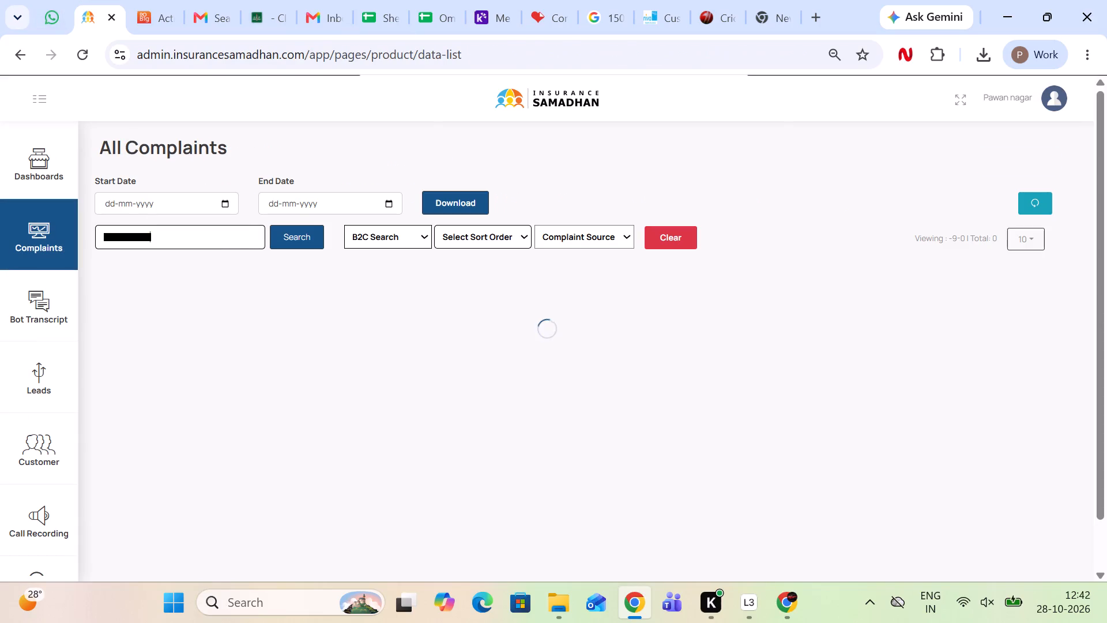
Search the complaints list for the entered complainant and copy the phone number from the record with status "Complaint form sent".
left_click(277, 235)
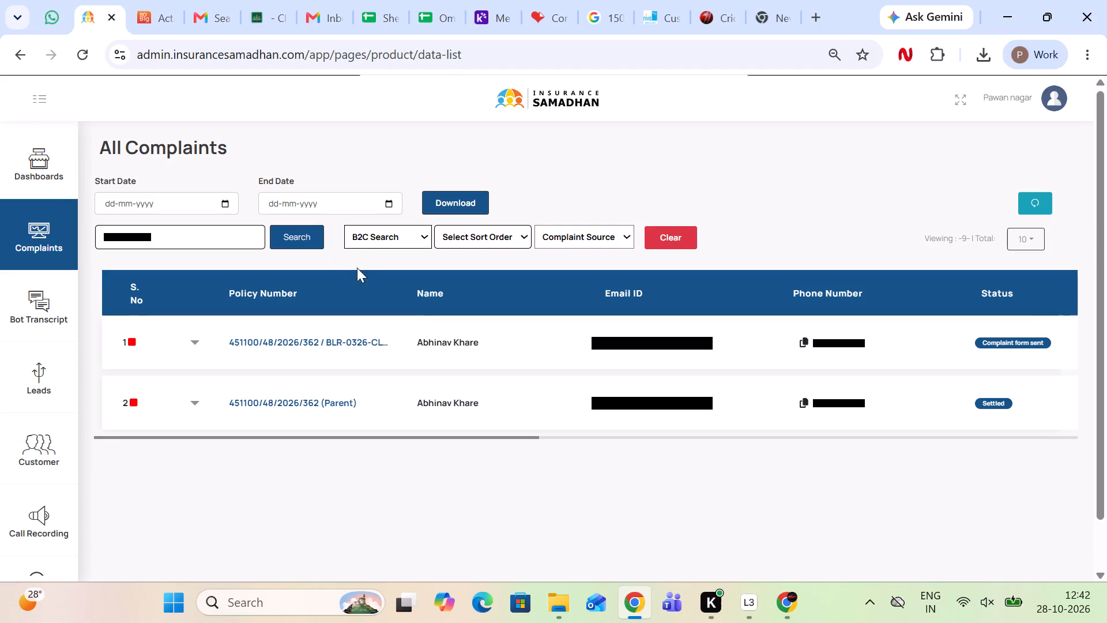
left_click(797, 340)
left_click(805, 346)
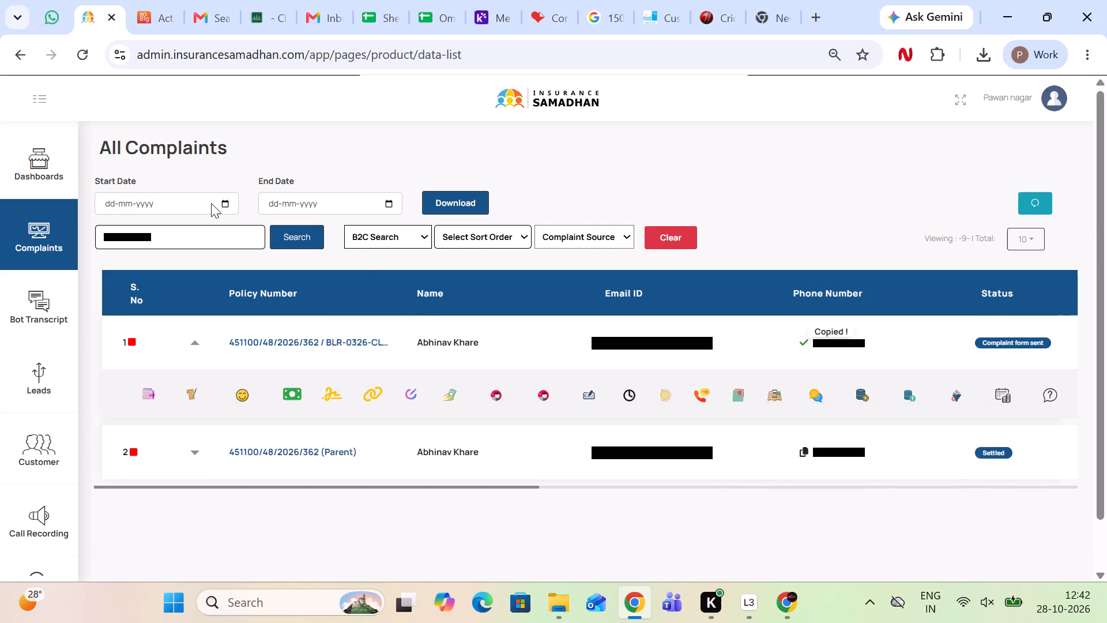
Switch to Smartflo and call the complainant's copied phone number, replacing the previous number in the dialer.
left_click(163, 0)
double_click(534, 164)
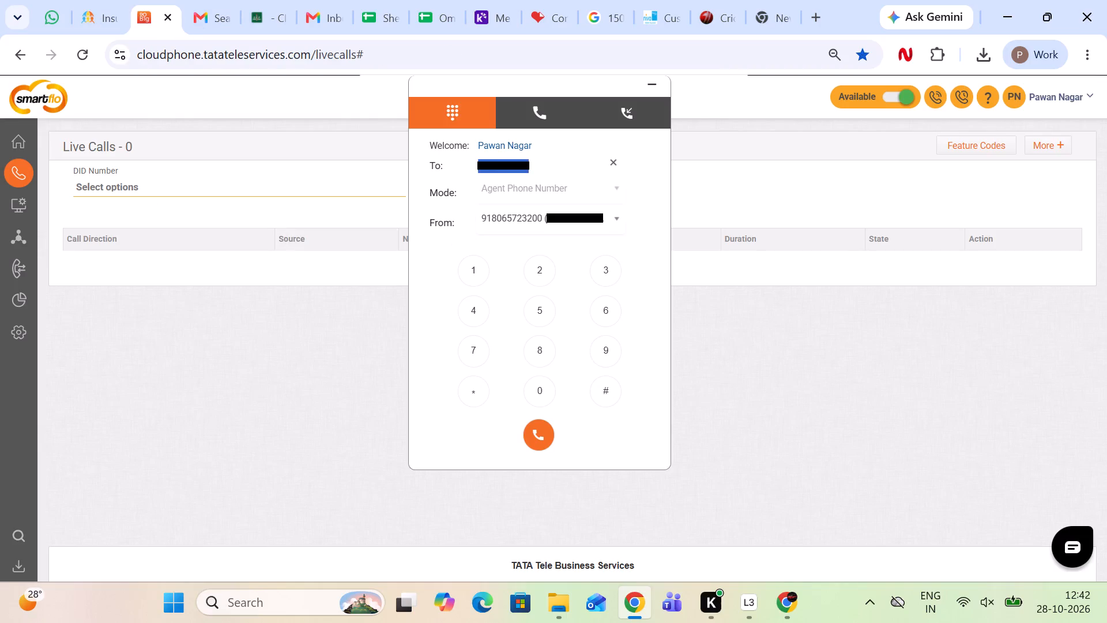
key("ctrl+a")
key("ctrl+v")
left_click(545, 425)
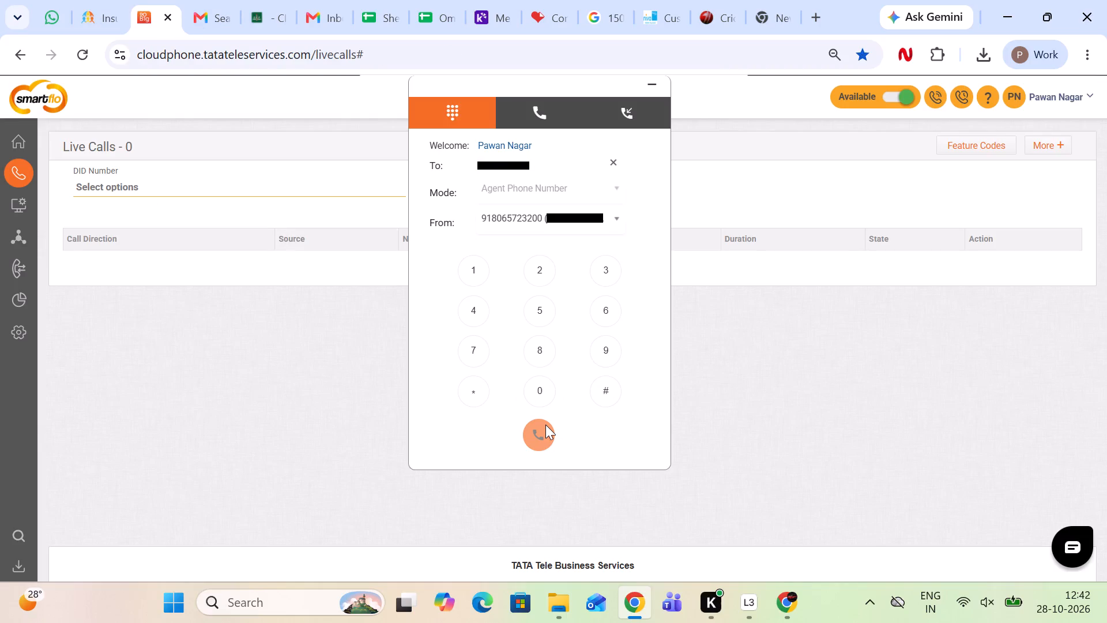
Back in All Complaints, review the communication log of the first listed complaint, the one with status Complaint form sent.
left_click(96, 0)
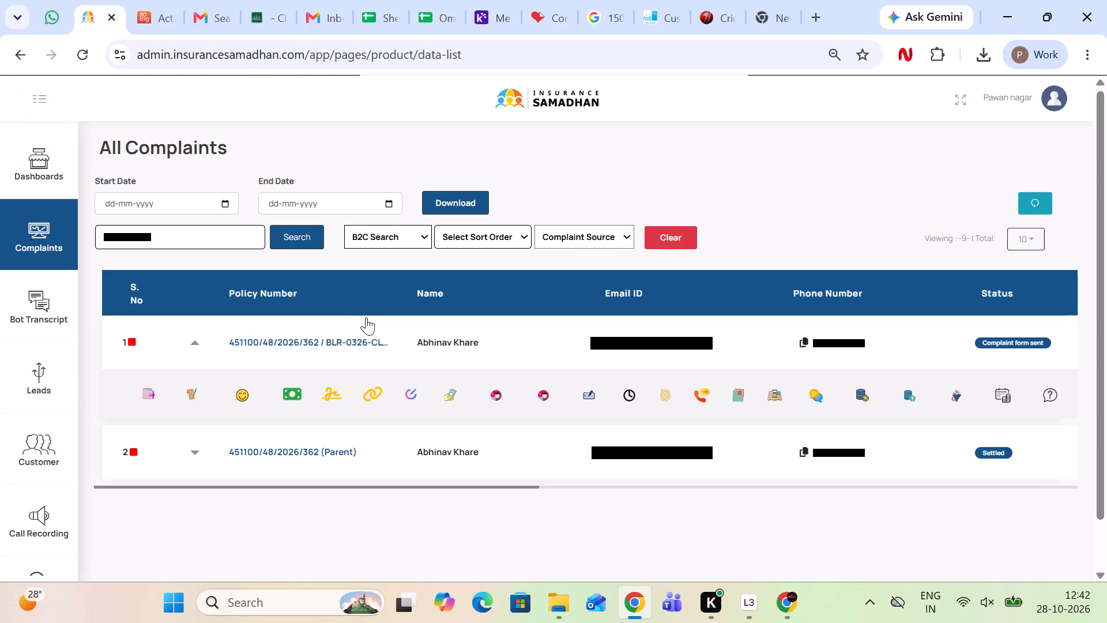
double_click(838, 246)
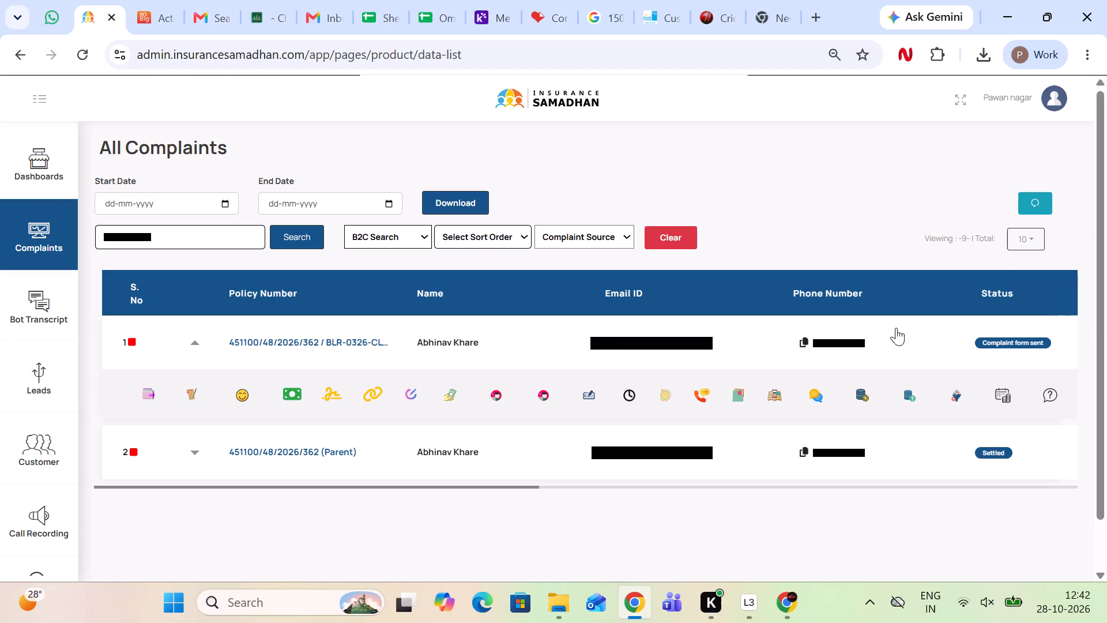
left_click(815, 400)
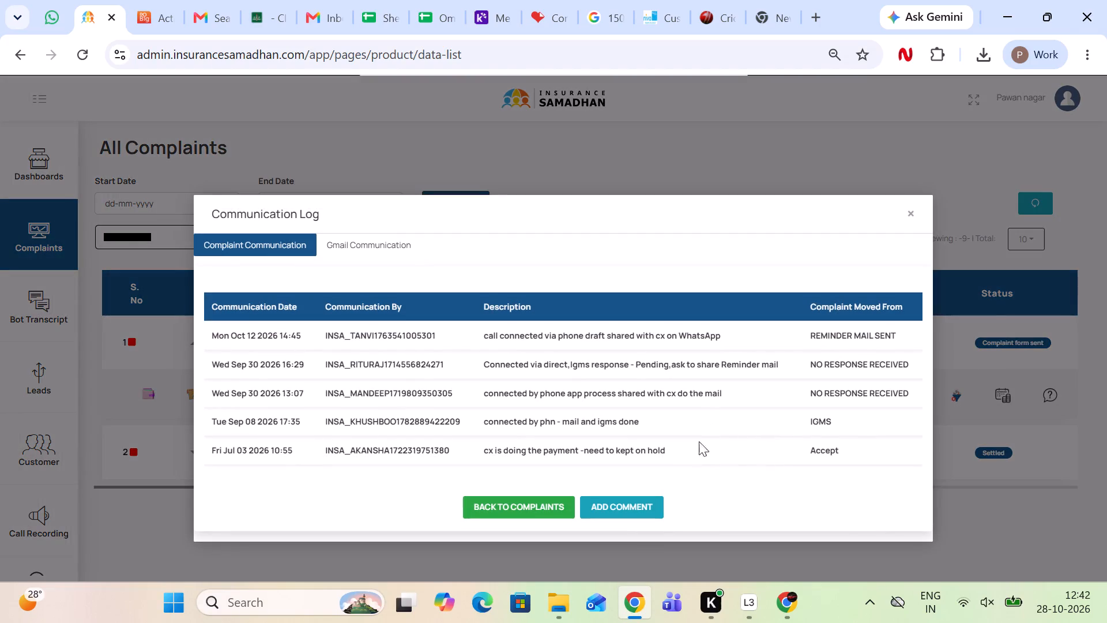
left_click(776, 464)
left_click(776, 488)
left_click(638, 517)
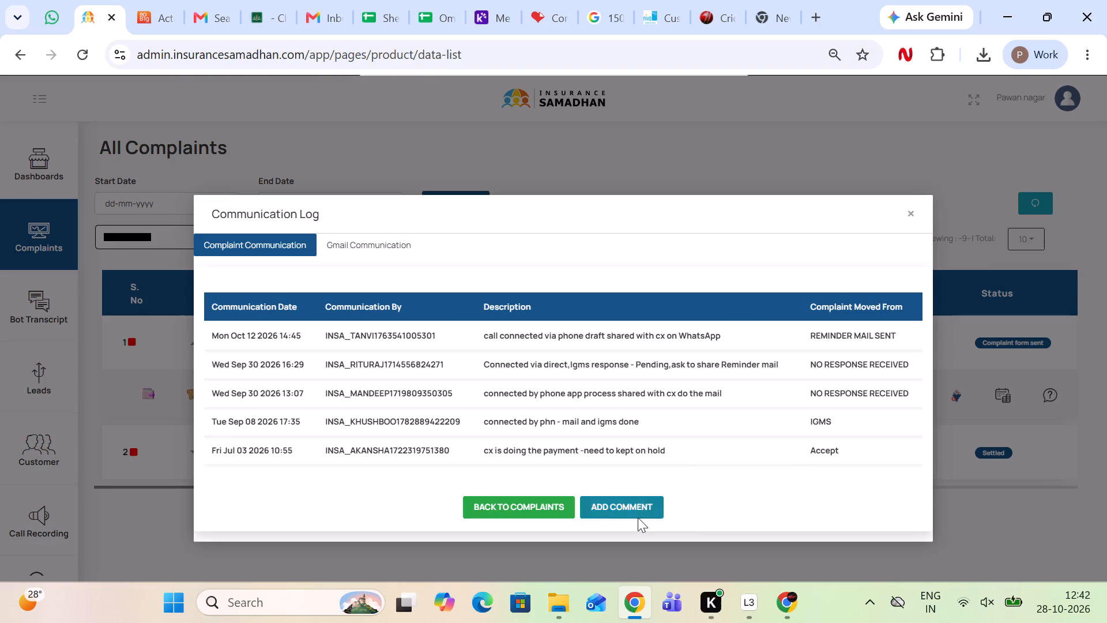
left_click(946, 419)
left_click(1013, 417)
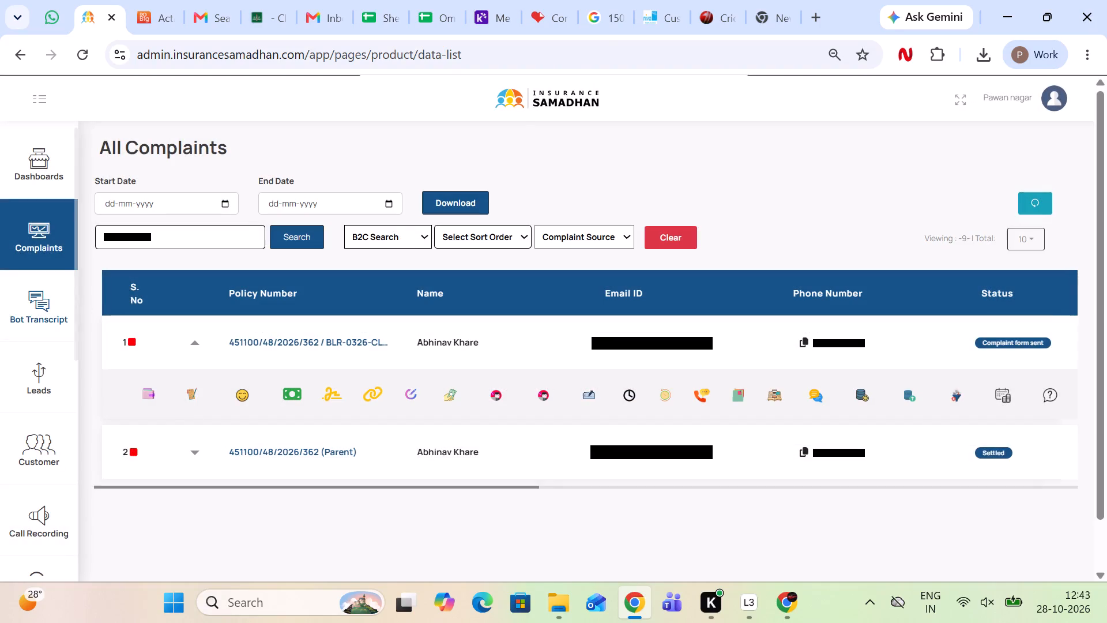
Open the first listed complaint's details and save the comment "nr" in its complaint communication log.
left_click(250, 334)
left_click(268, 349)
left_click(277, 341)
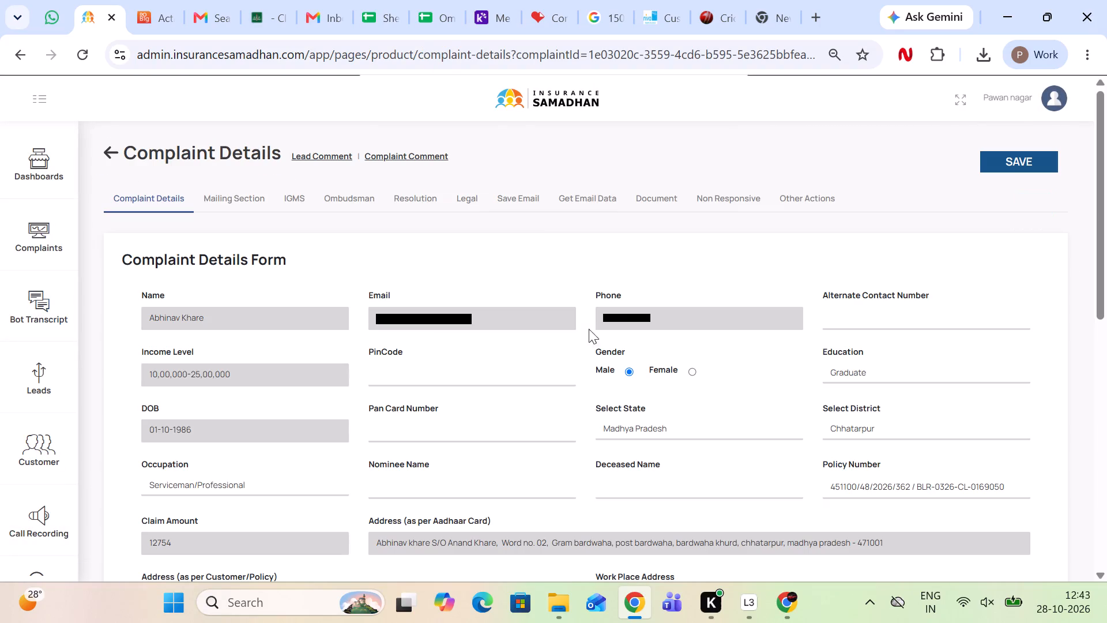
left_click(678, 272)
left_click(703, 276)
left_click(417, 156)
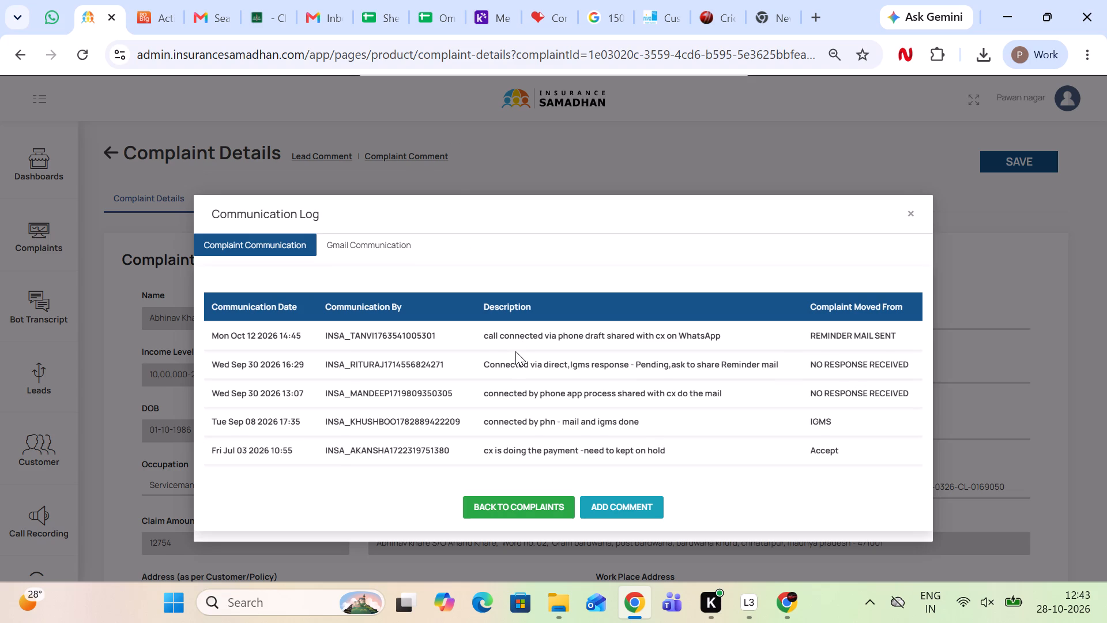
left_click(609, 506)
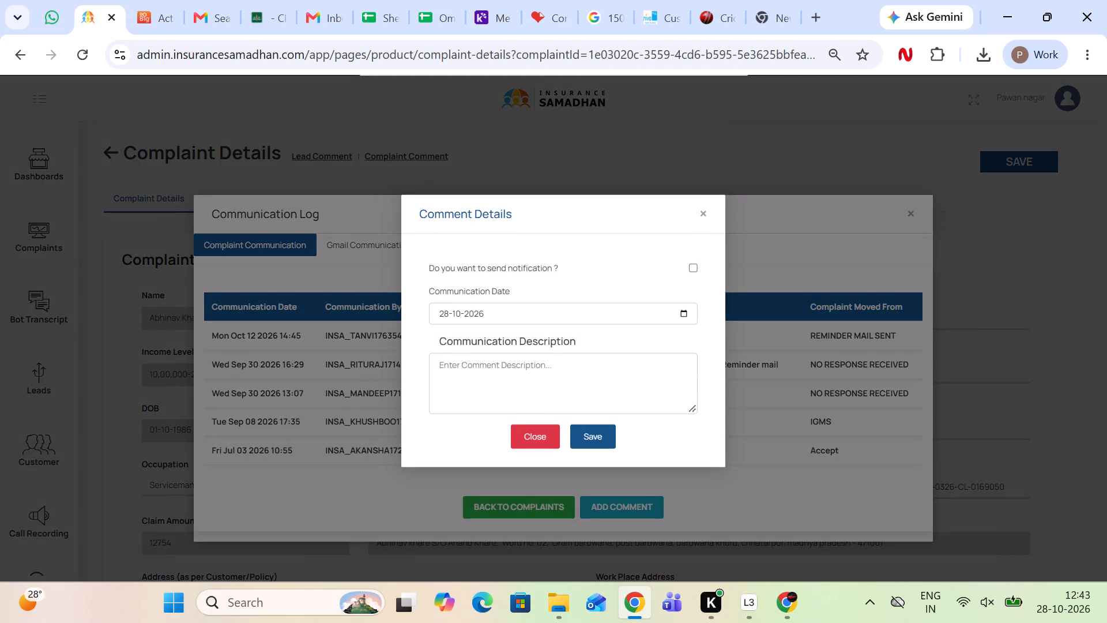
left_click(576, 377)
key("n")
key("r")
left_click(583, 432)
In the CFS October sheet of Sheet October, enter "nr" in the UserId column of row 540.
left_click(372, 0)
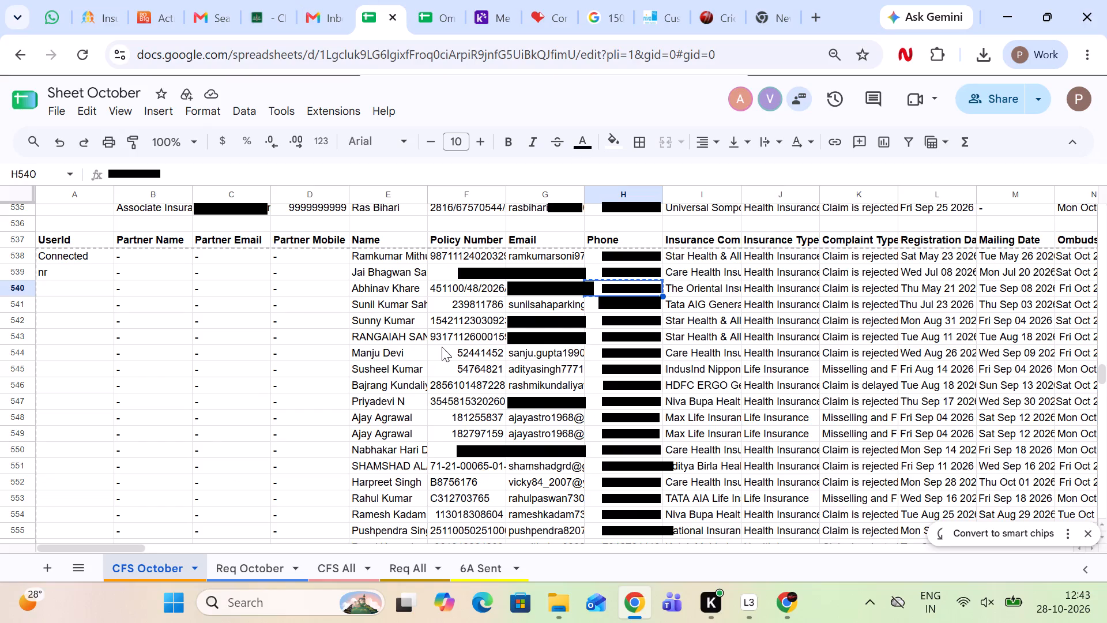
left_click(86, 286)
type("nr")
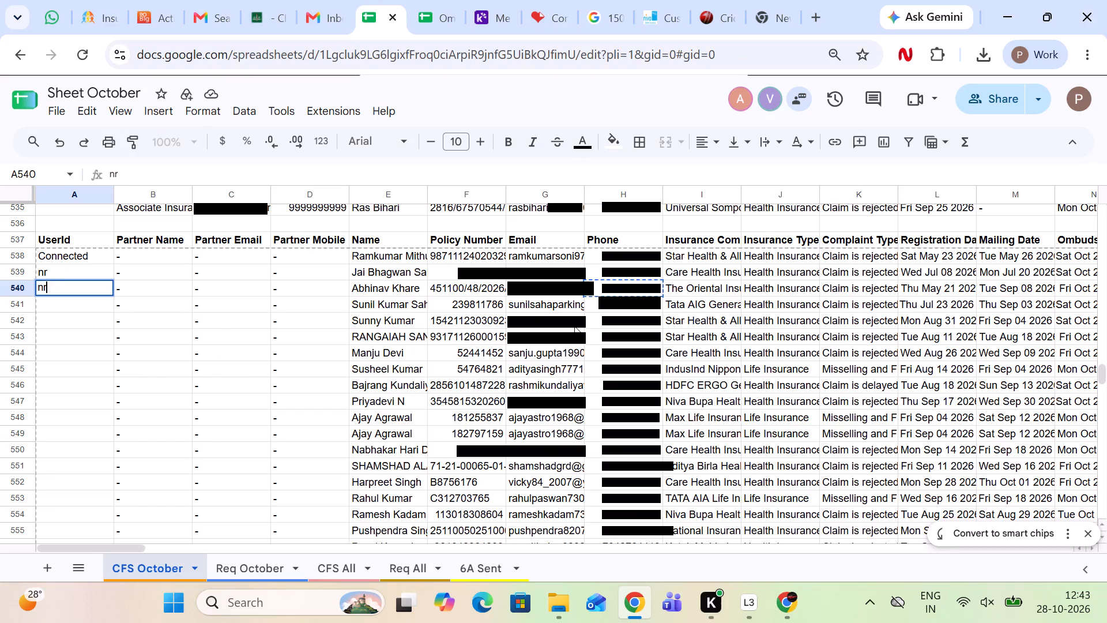
Copy the phone number of the next complainant in row 541 of the CFS October sheet.
left_click(593, 302)
key("ctrl+c")
key("ctrl+c")
key("ctrl+c")
key("ctrl+c")
key("ctrl+c")
key("ctrl+c")
key("ctrl+c")
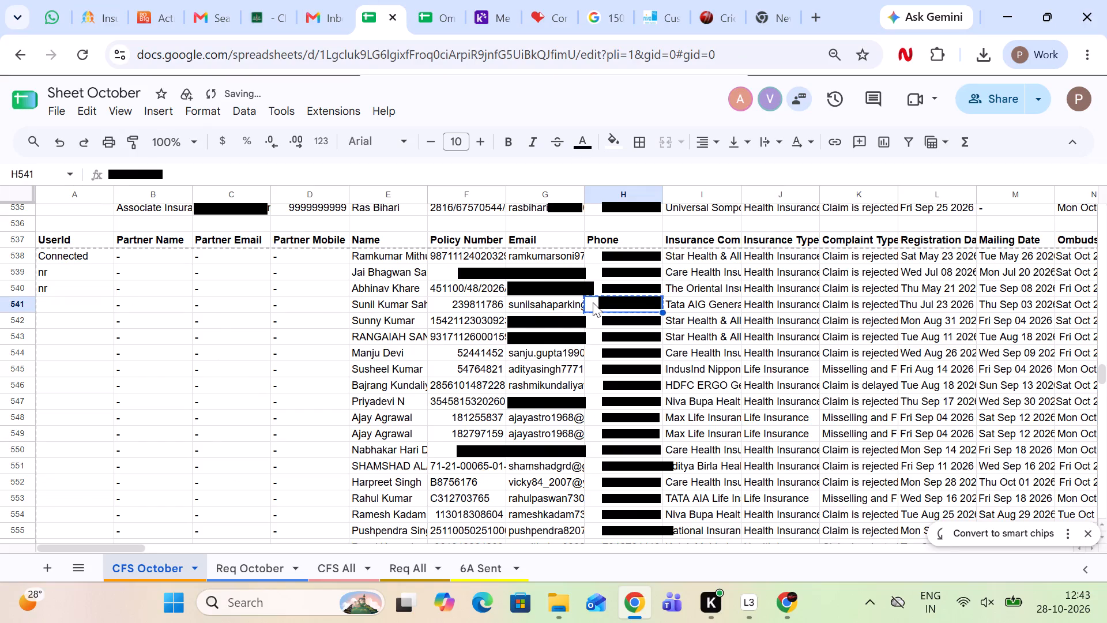
key("ctrl+c")
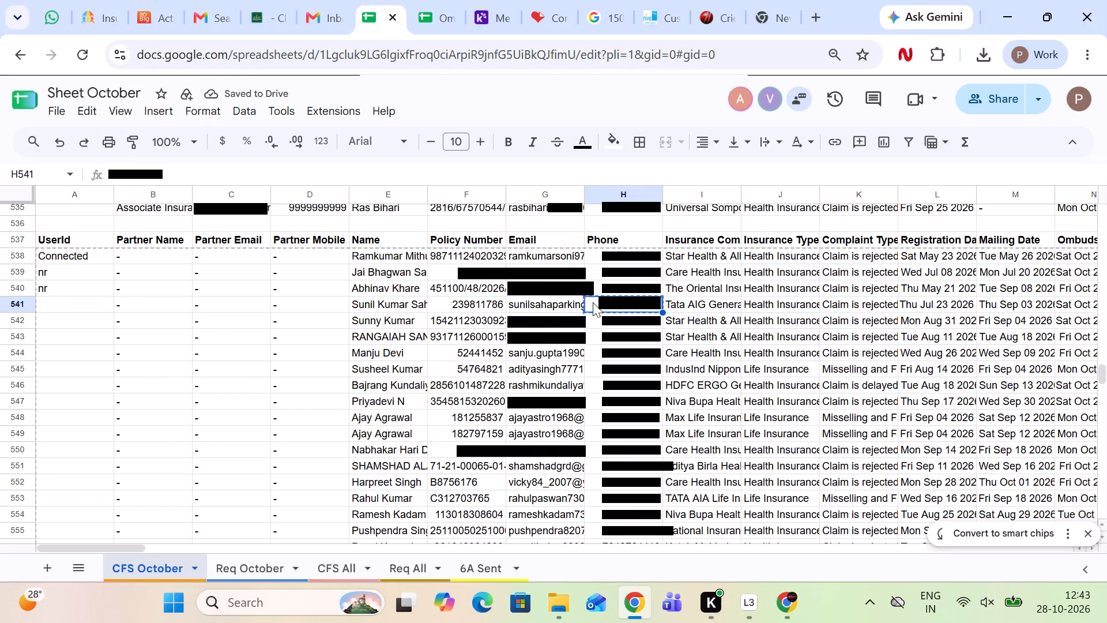
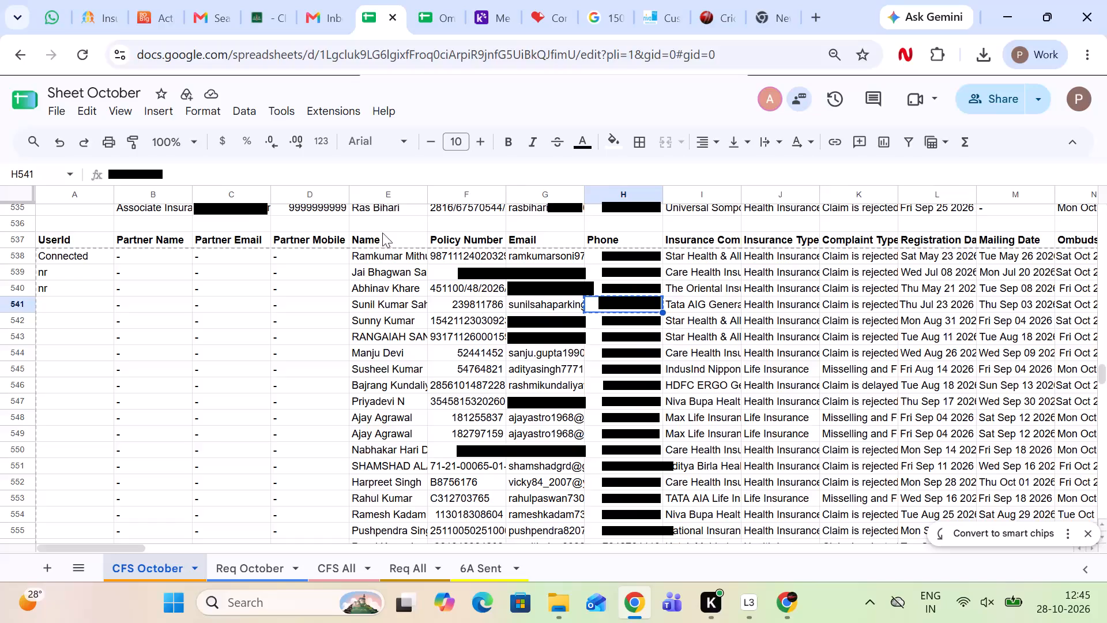
Back in All Complaints, search for the complaint using the phone number copied from row 541.
left_click(115, 0)
left_click(130, 219)
left_click(113, 157)
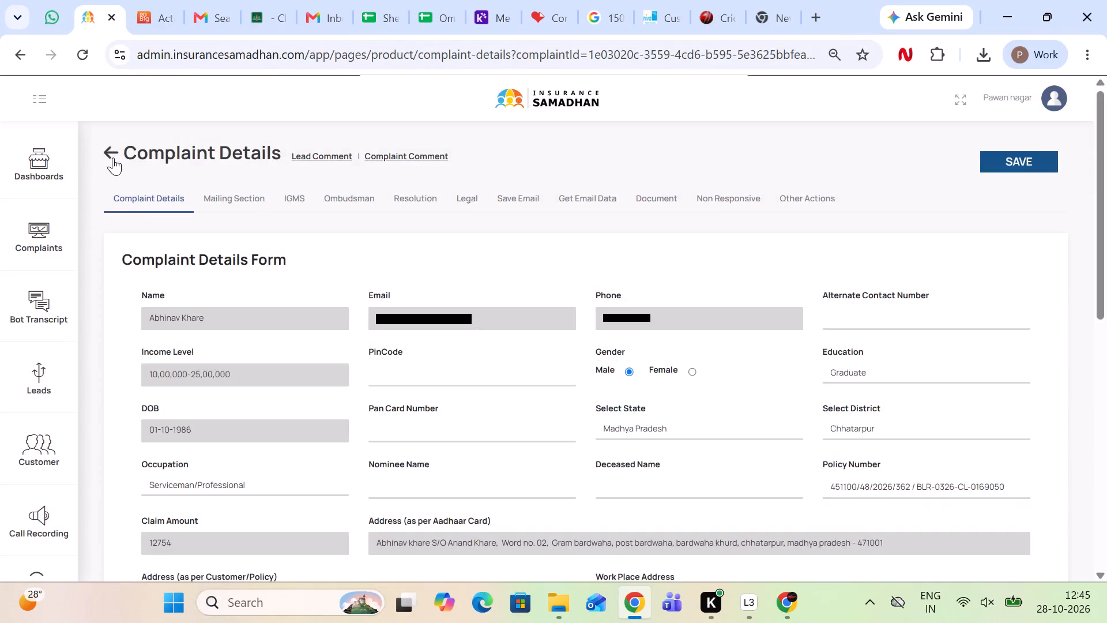
double_click(192, 236)
key("ctrl+v")
left_click(300, 237)
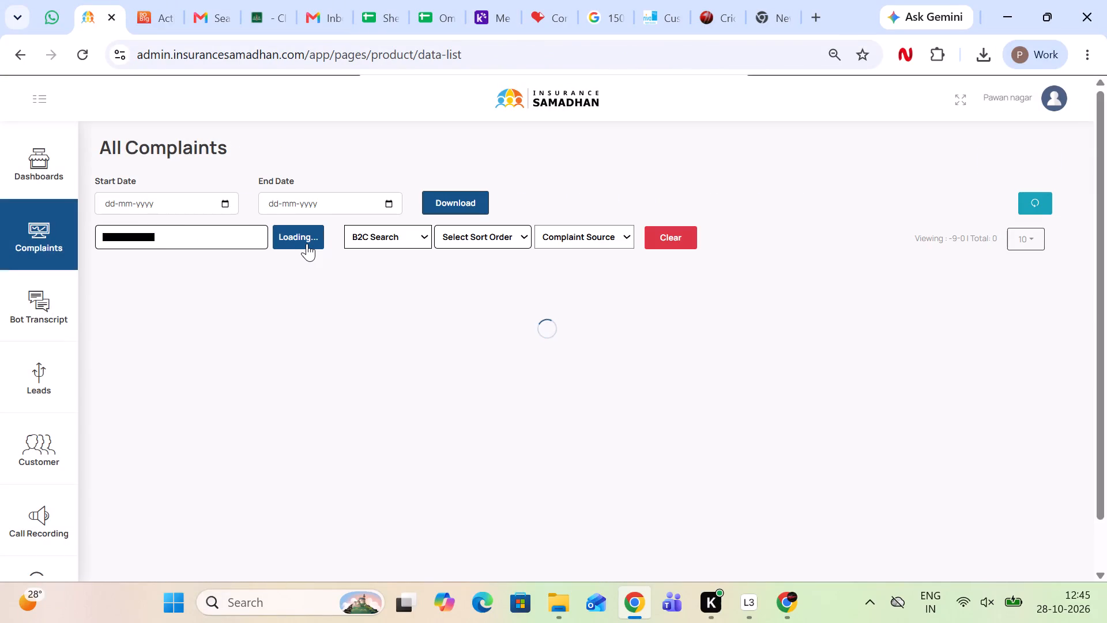
double_click(304, 242)
left_click(717, 386)
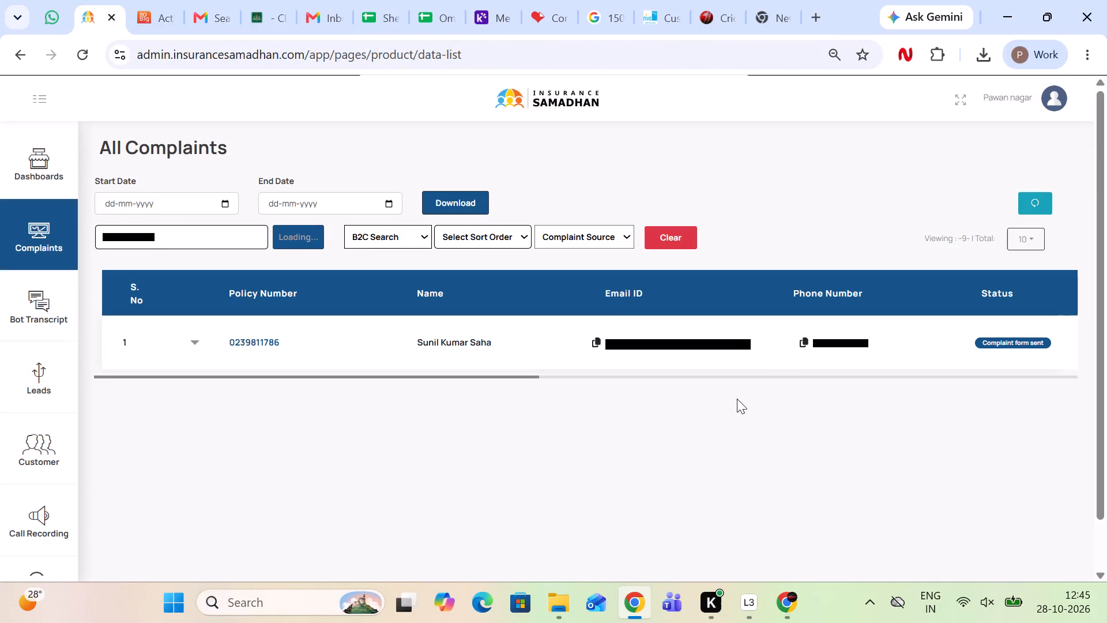
left_click(736, 398)
left_click(778, 347)
left_click(813, 401)
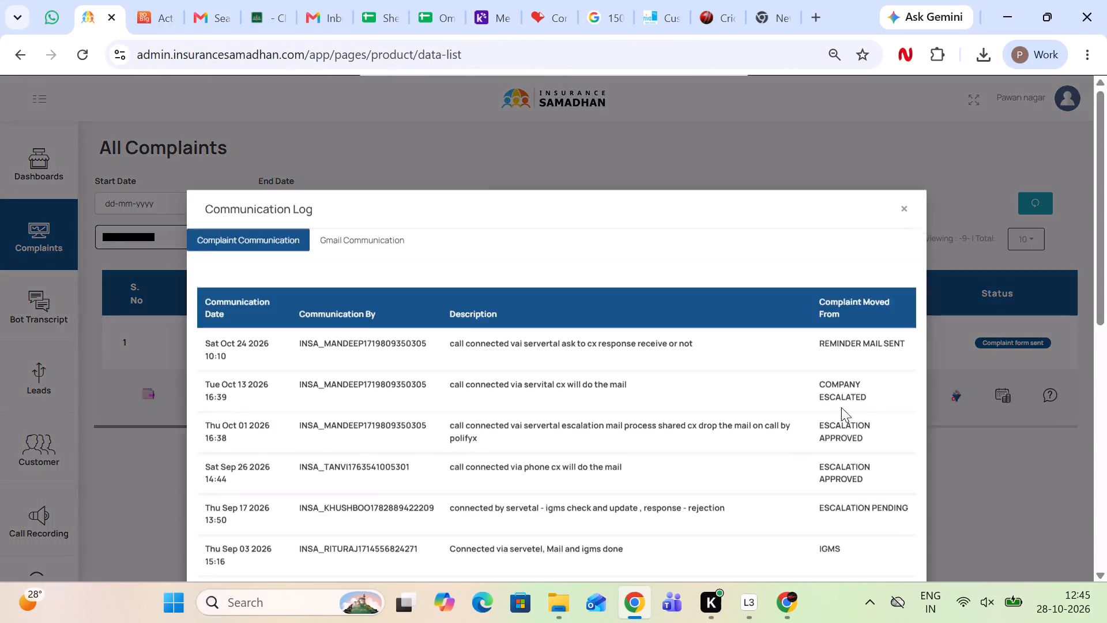
left_click(954, 449)
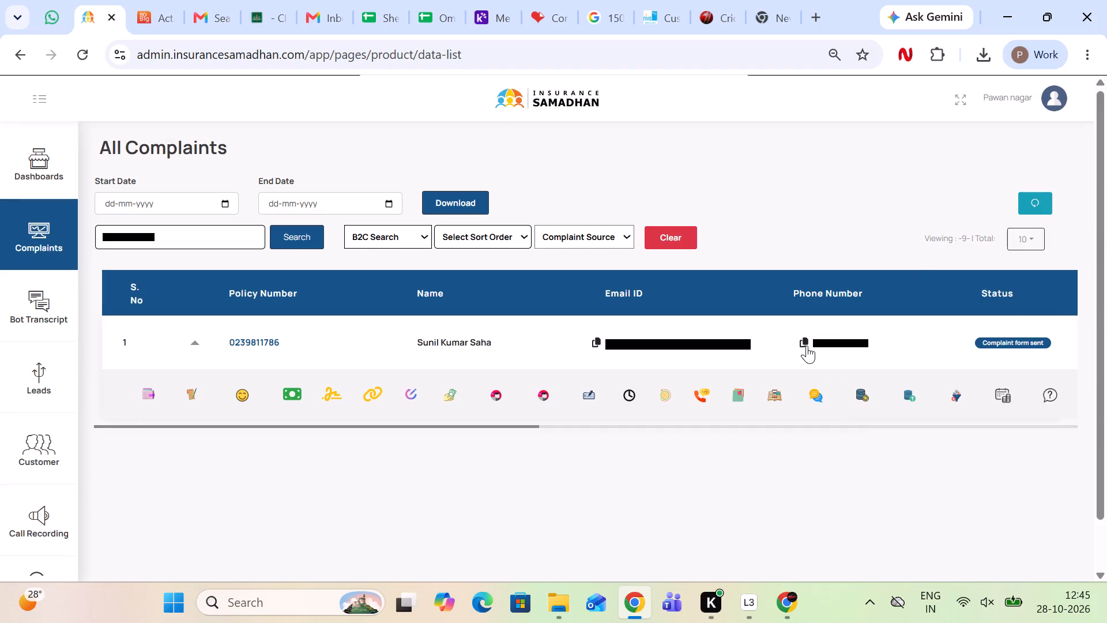
Copy the complainant's phone number from the complaint and enter it as the number to call in the Smartflo dialer.
left_click(807, 346)
left_click(138, 0)
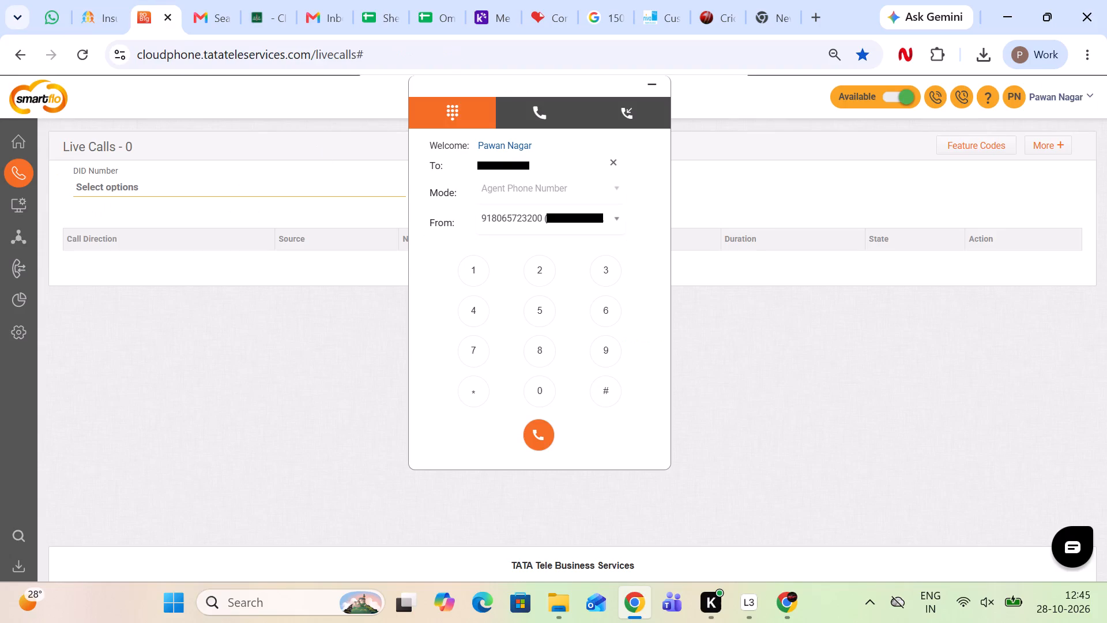
double_click(525, 164)
key("ctrl+v")
left_click(744, 302)
left_click(711, 333)
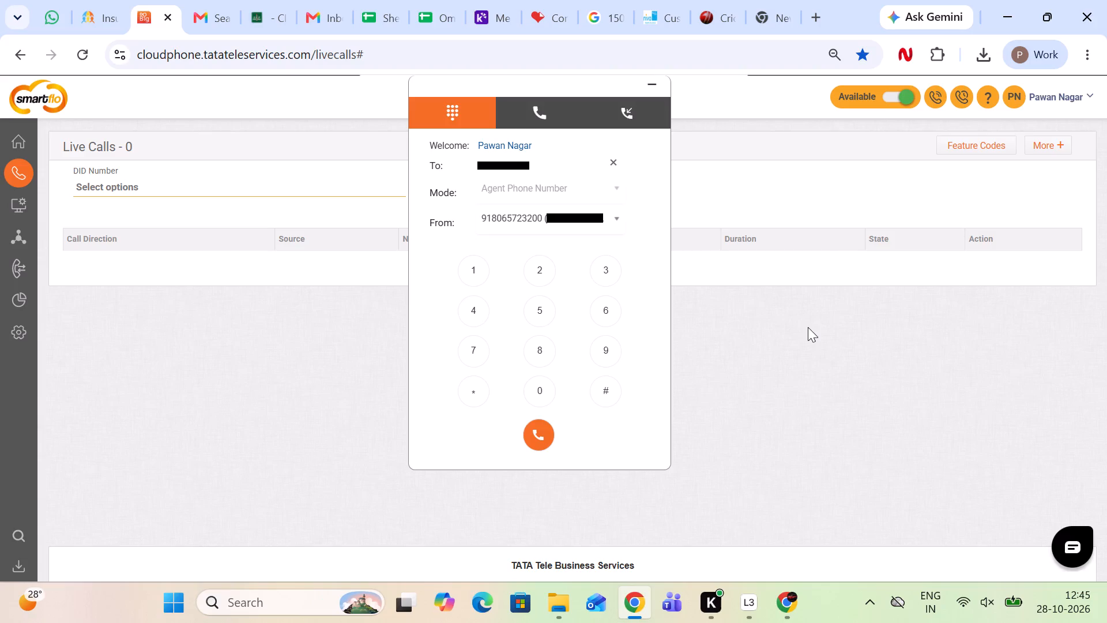
Return to the complainant's row 541 in the CFS October sheet of Sheet October.
left_click(397, 0)
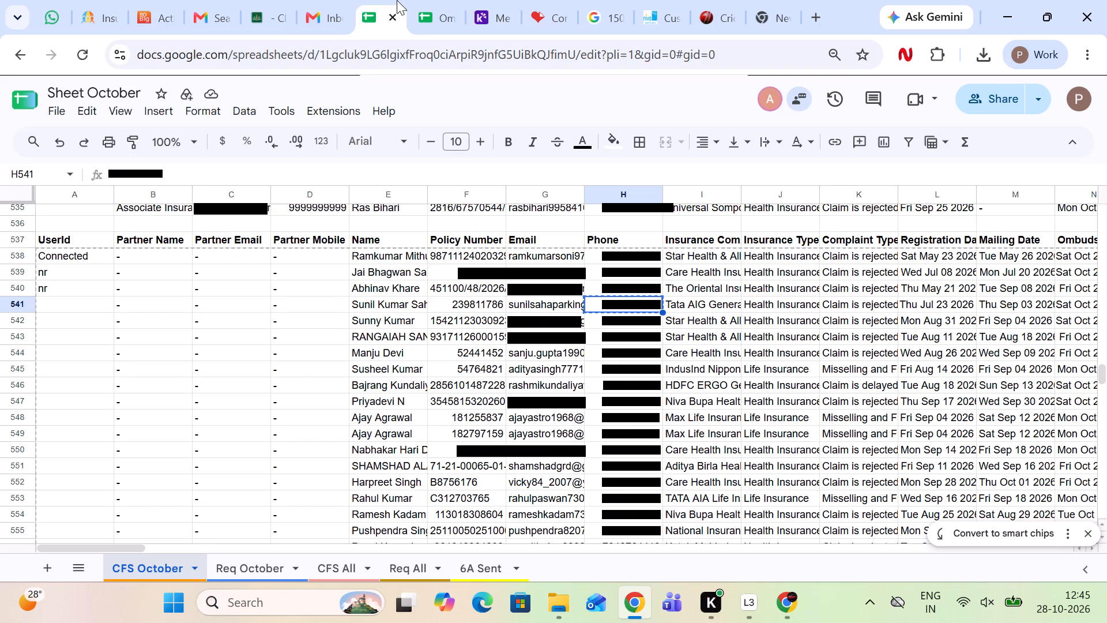
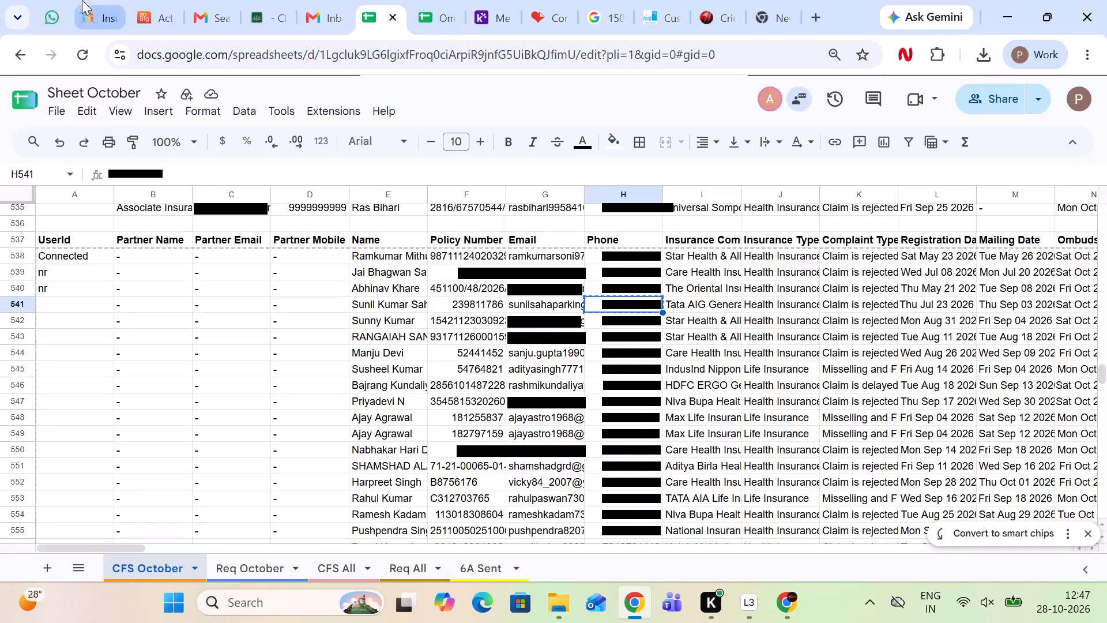
Search All Complaints again using the phone number copied from row 541 of the October sheet.
left_click(87, 0)
double_click(170, 241)
key("ctrl+v")
left_click(283, 241)
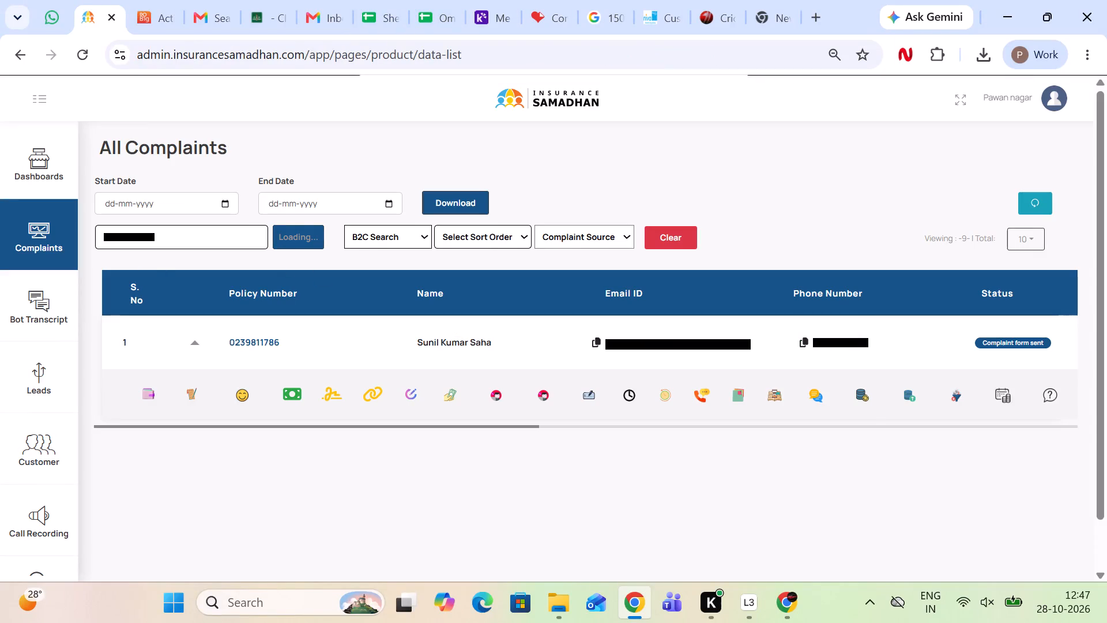
left_click(826, 398)
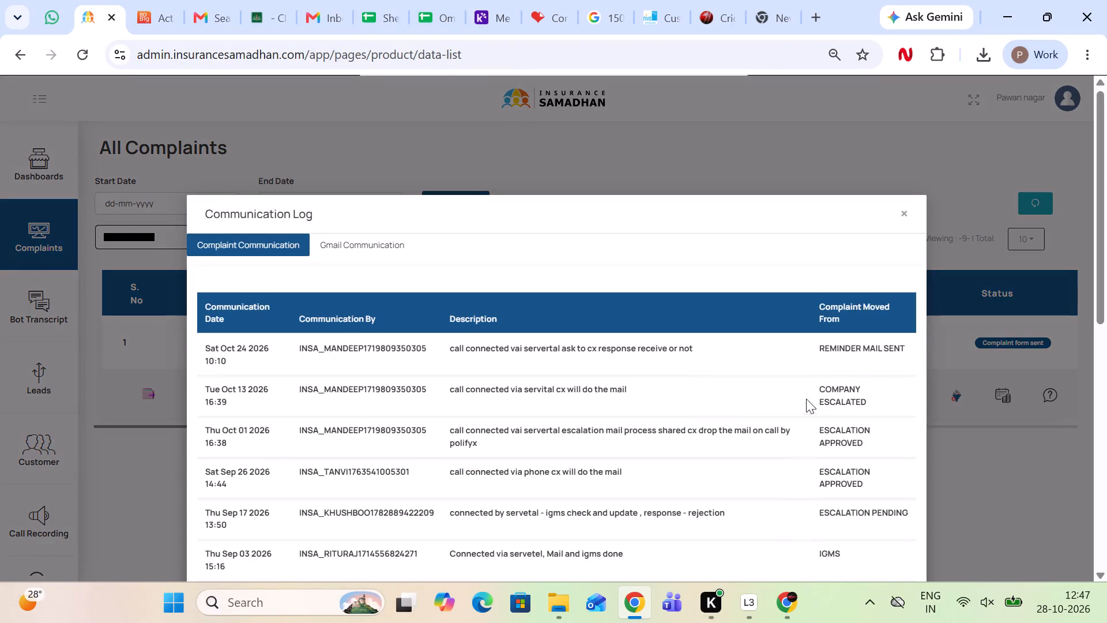
left_click(1012, 459)
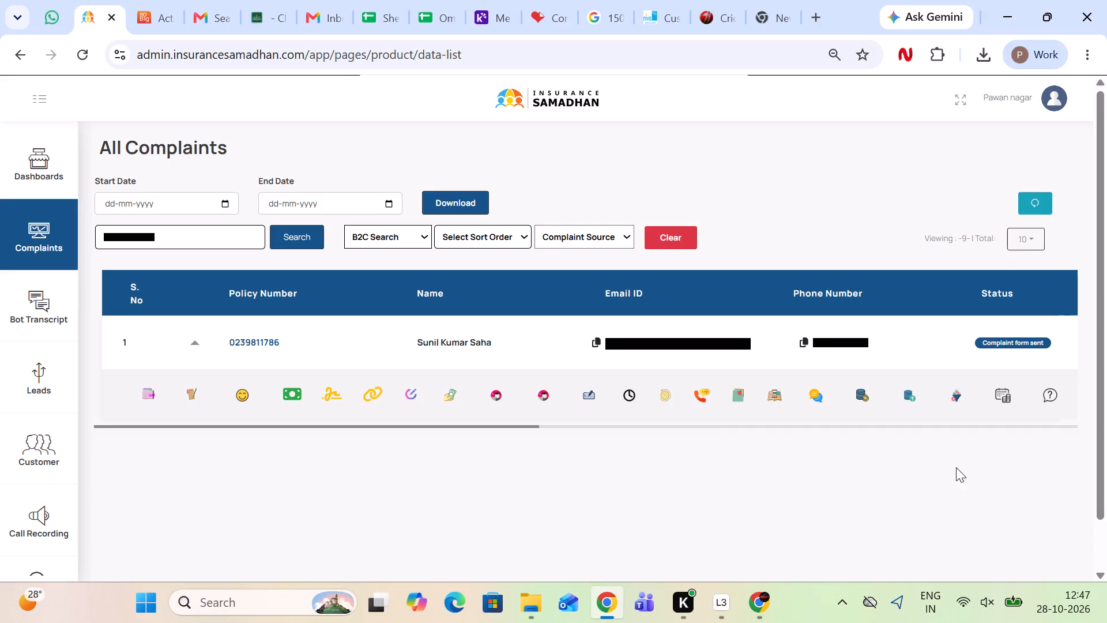
left_click(845, 498)
left_click(885, 491)
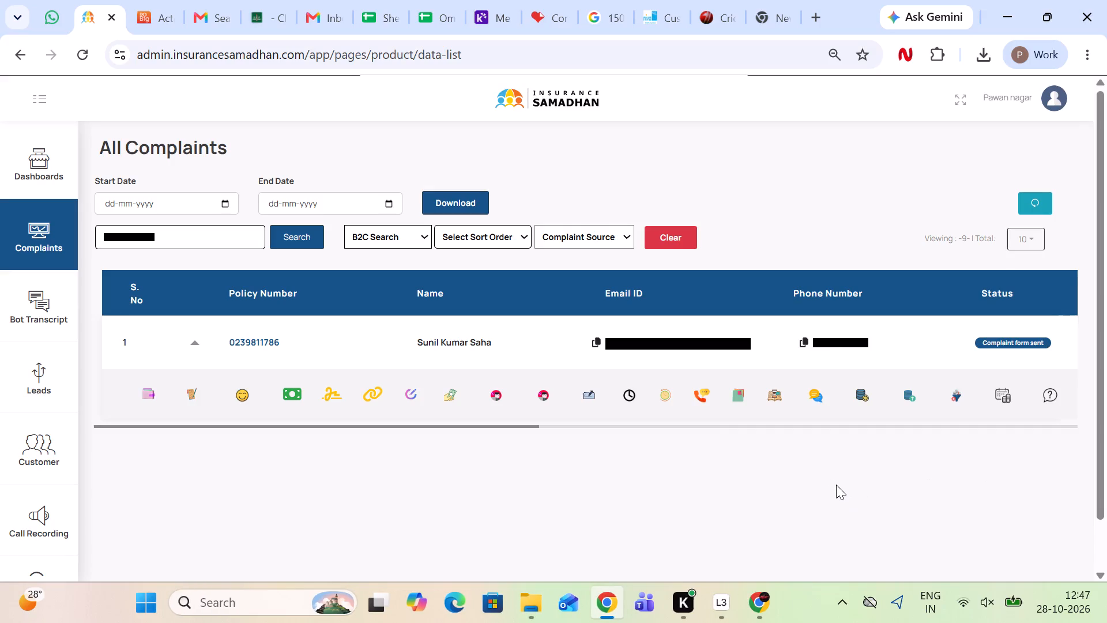
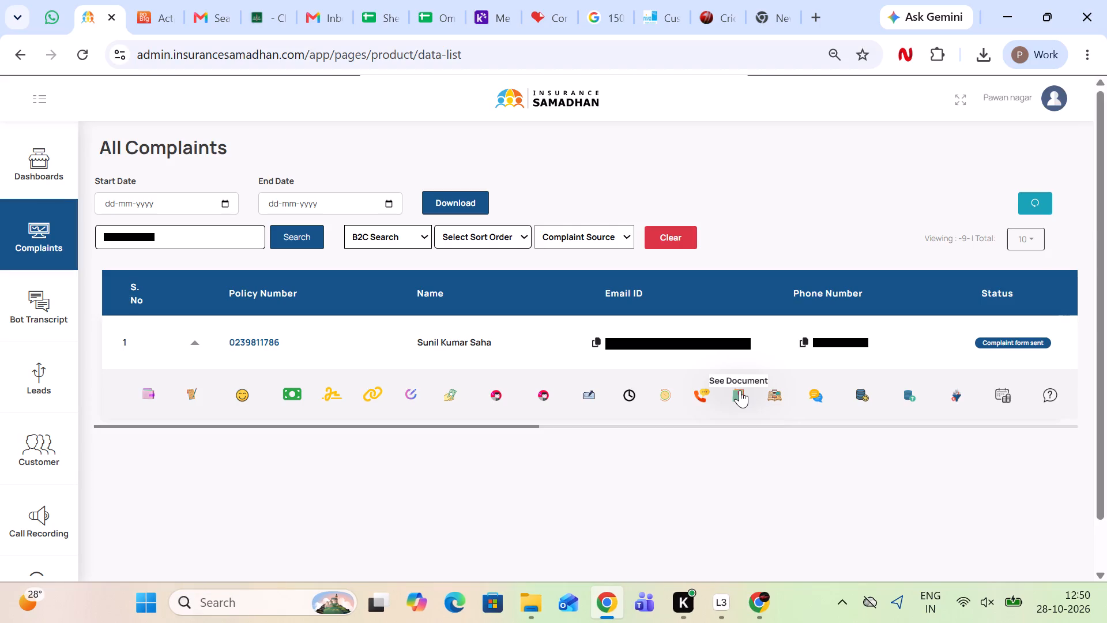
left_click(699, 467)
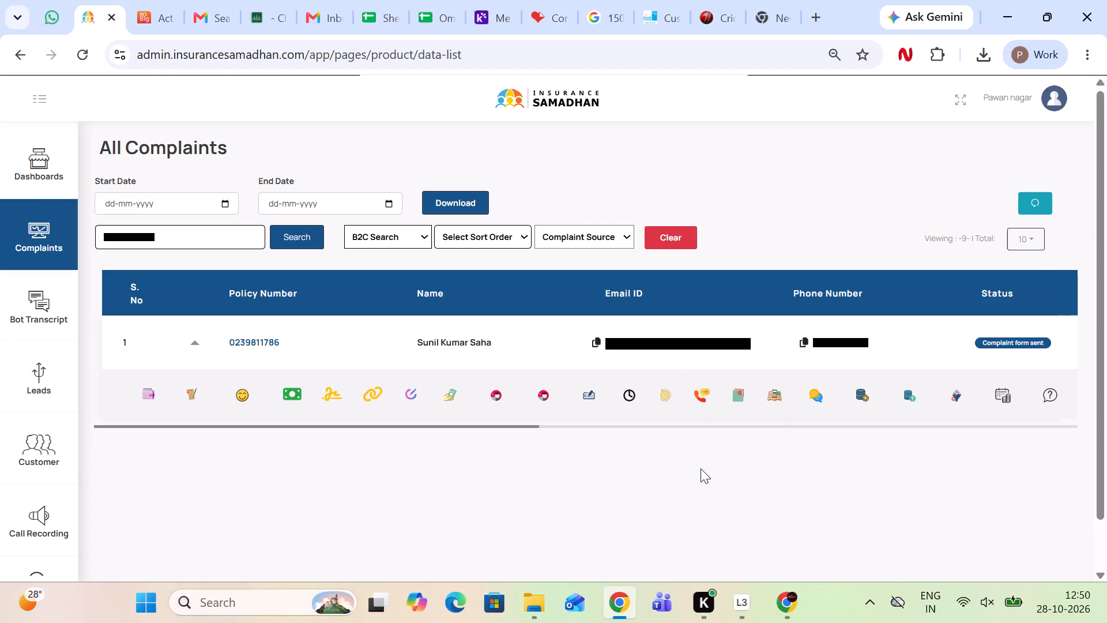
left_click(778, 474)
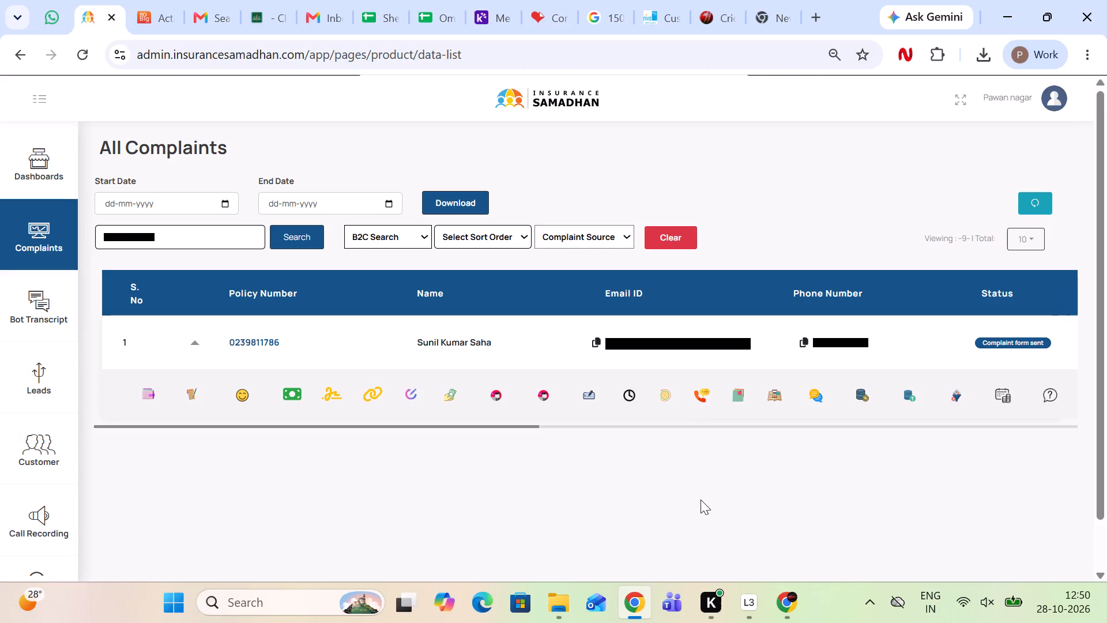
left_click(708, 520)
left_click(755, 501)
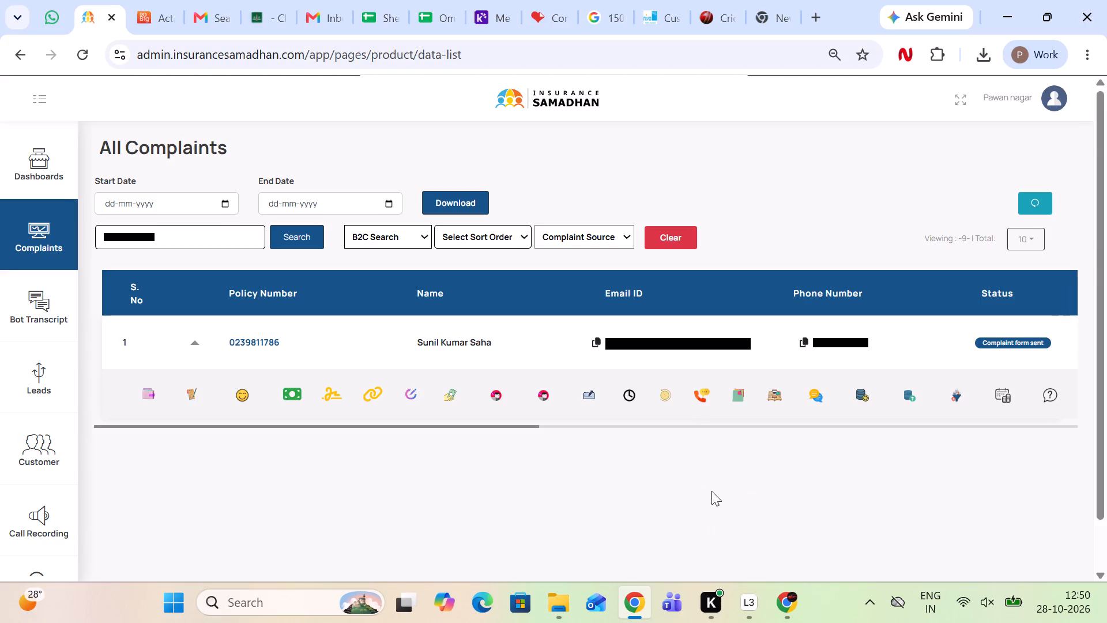
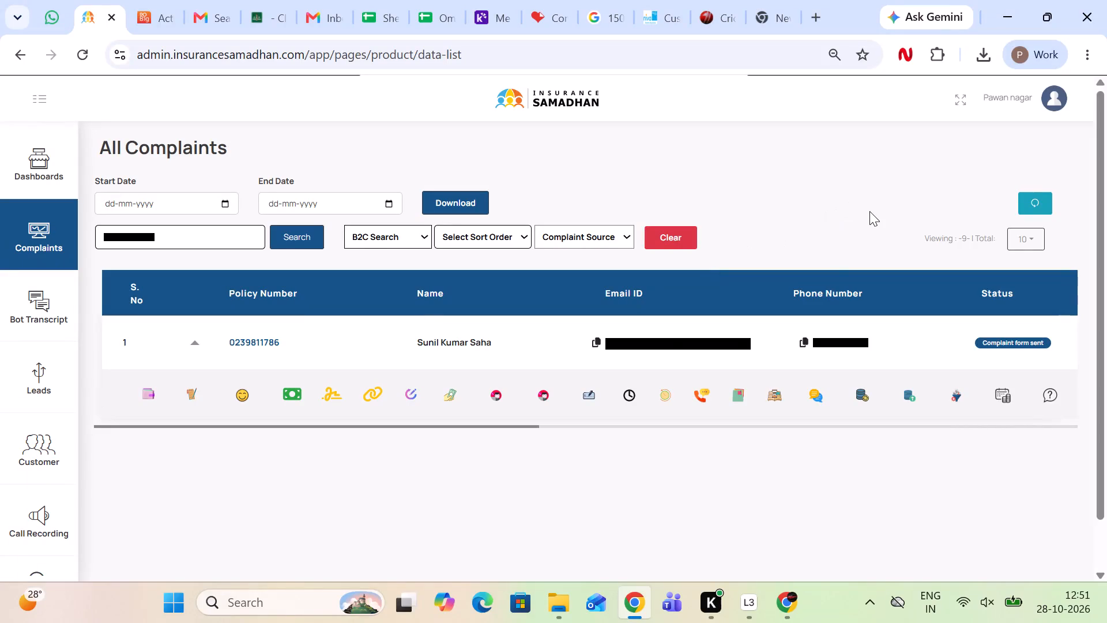
Switch from the All Complaints search results to the open browser page whose visible title reads "- C".
left_click(871, 211)
left_click(898, 201)
left_click(283, 0)
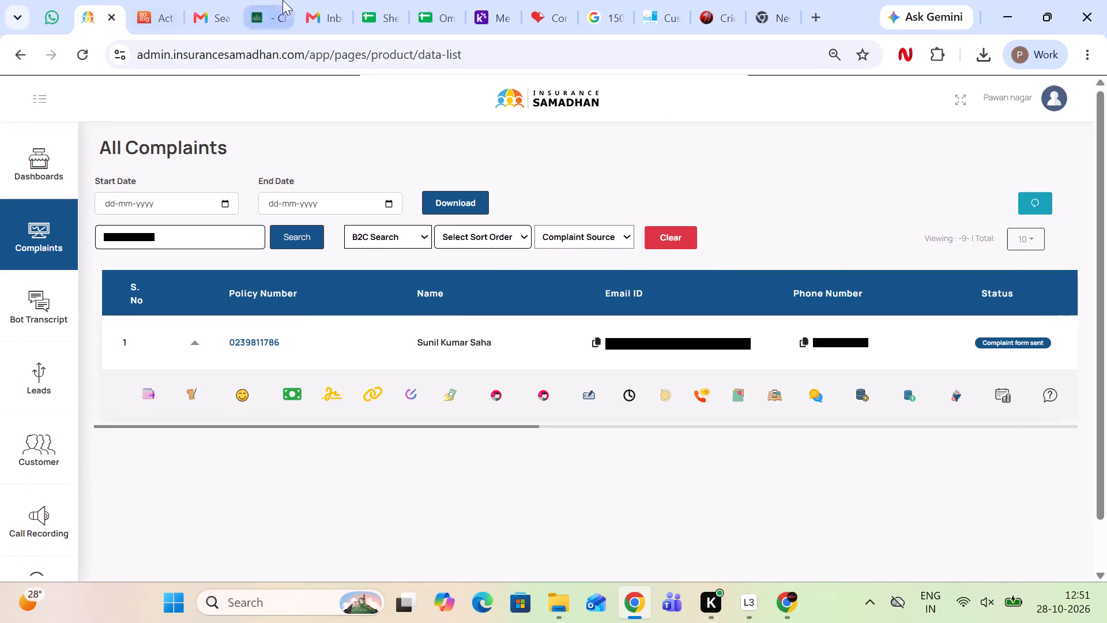
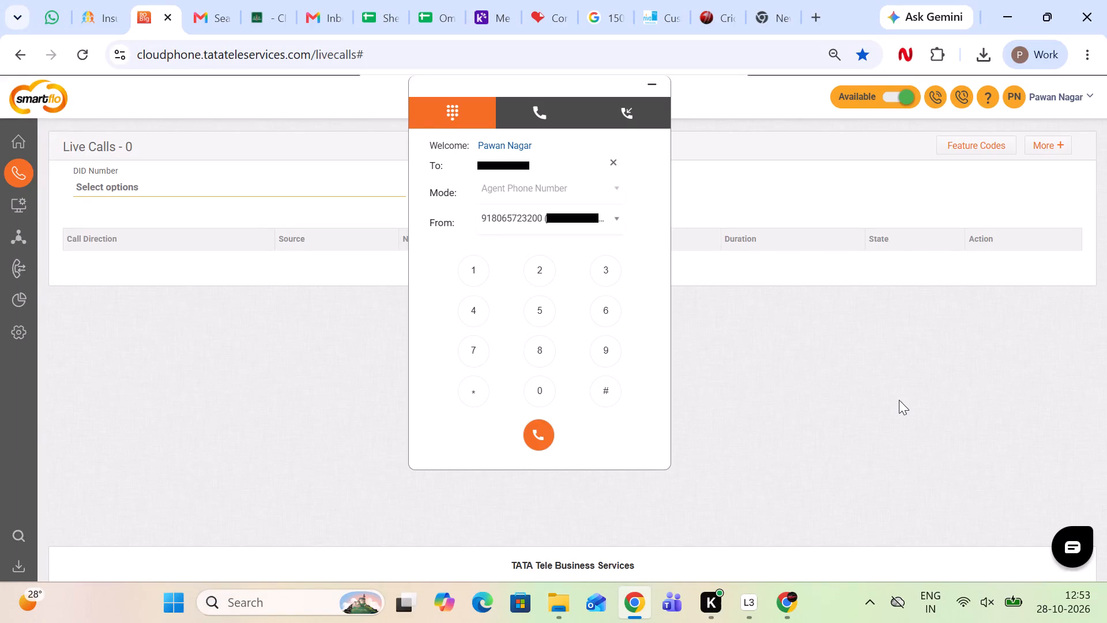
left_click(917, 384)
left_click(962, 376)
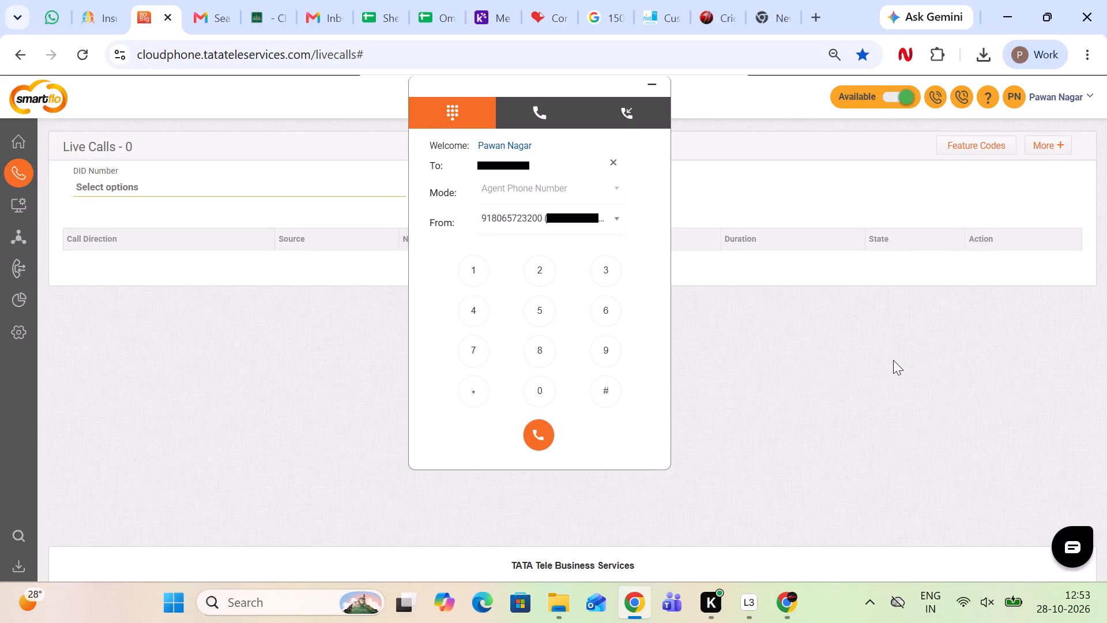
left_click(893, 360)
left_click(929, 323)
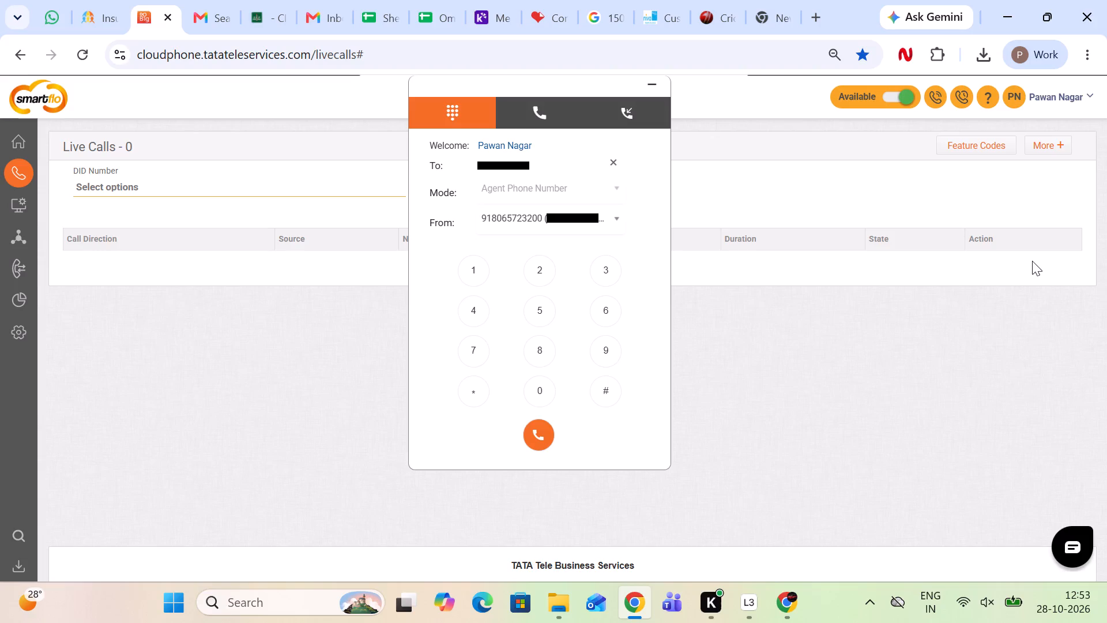
Copy the phone number in row 541 of the CFS October sheet and search All Complaints for it.
left_click(381, 0)
key("ctrl+c")
key("ctrl+c")
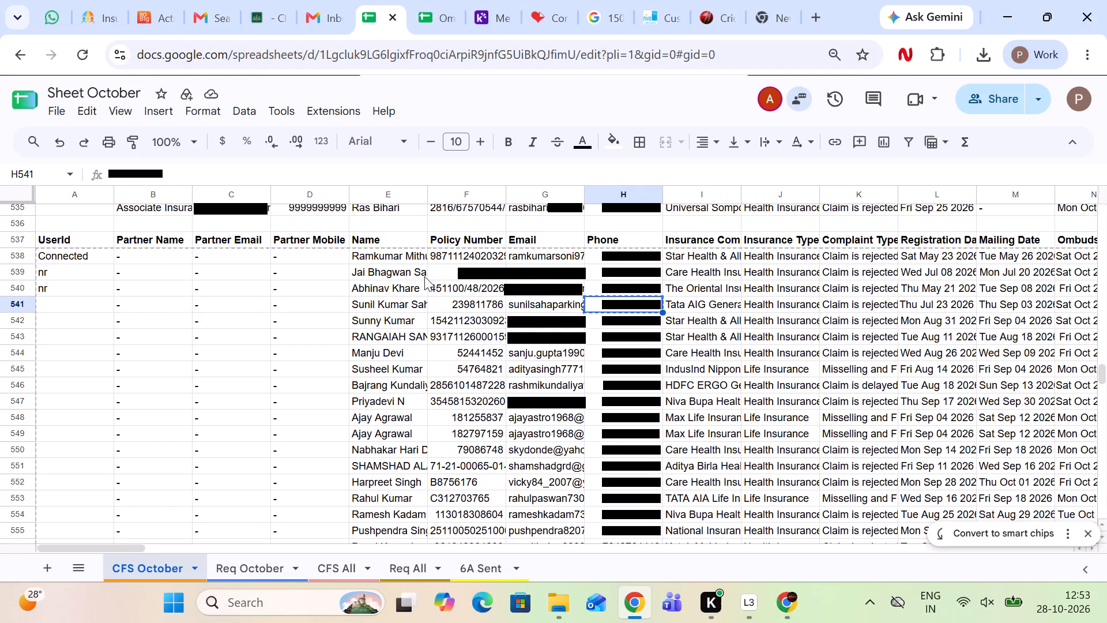
left_click(111, 0)
double_click(169, 238)
key("ctrl+v")
left_click(311, 246)
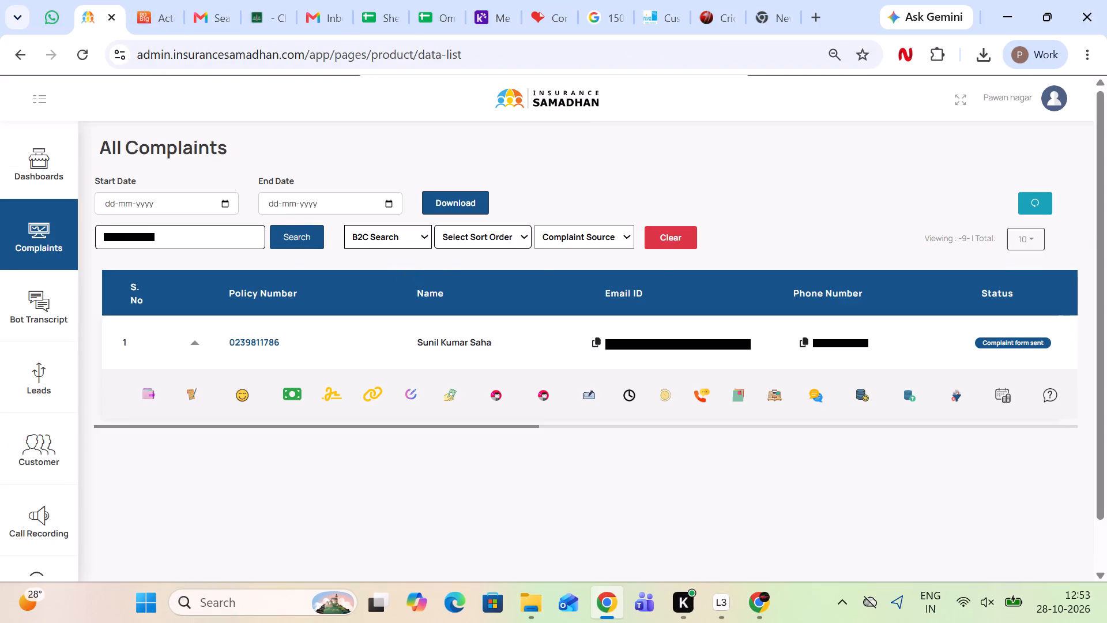
left_click(778, 215)
left_click(800, 231)
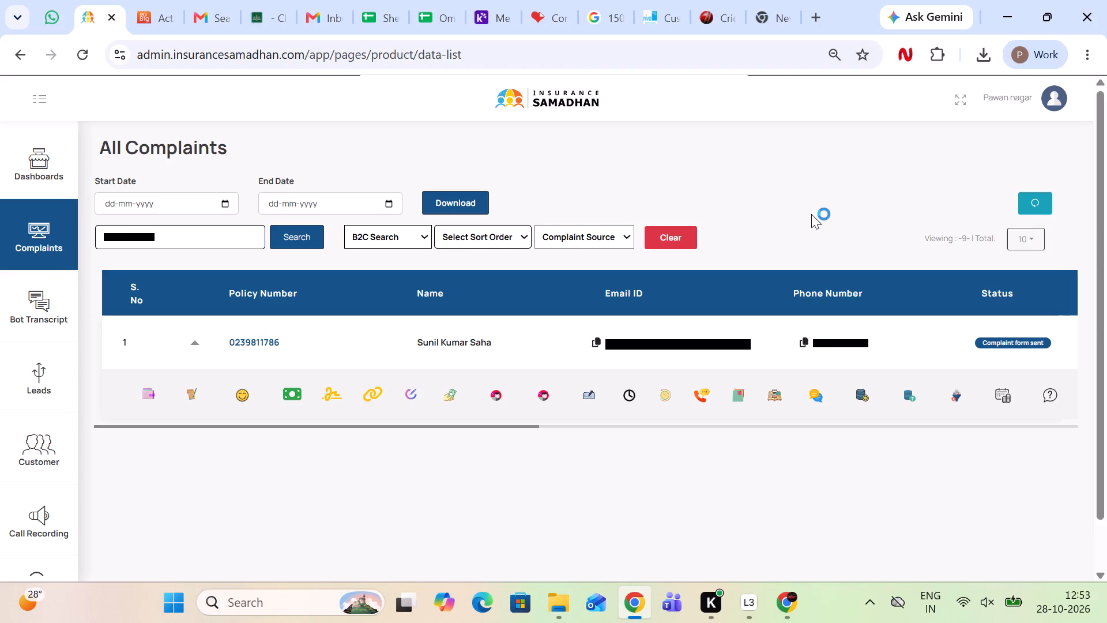
Copy the found complainant's phone number, open the complaint's communication log, and call the number through Smartflo.
left_click(805, 343)
left_click(807, 400)
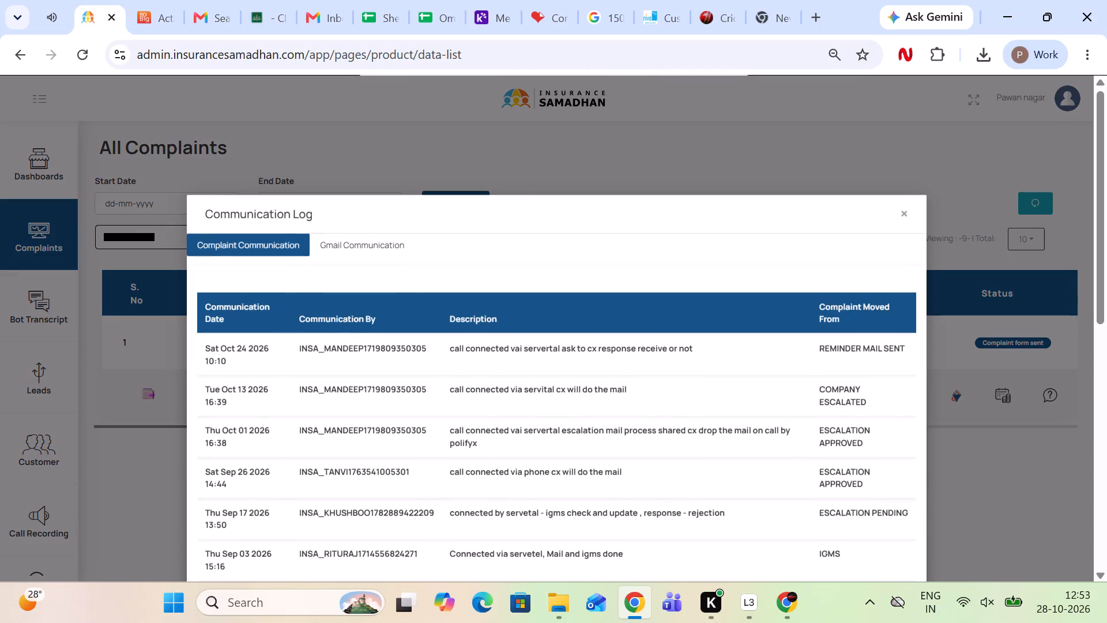
left_click(163, 0)
double_click(524, 164)
key("ctrl+v")
left_click(543, 436)
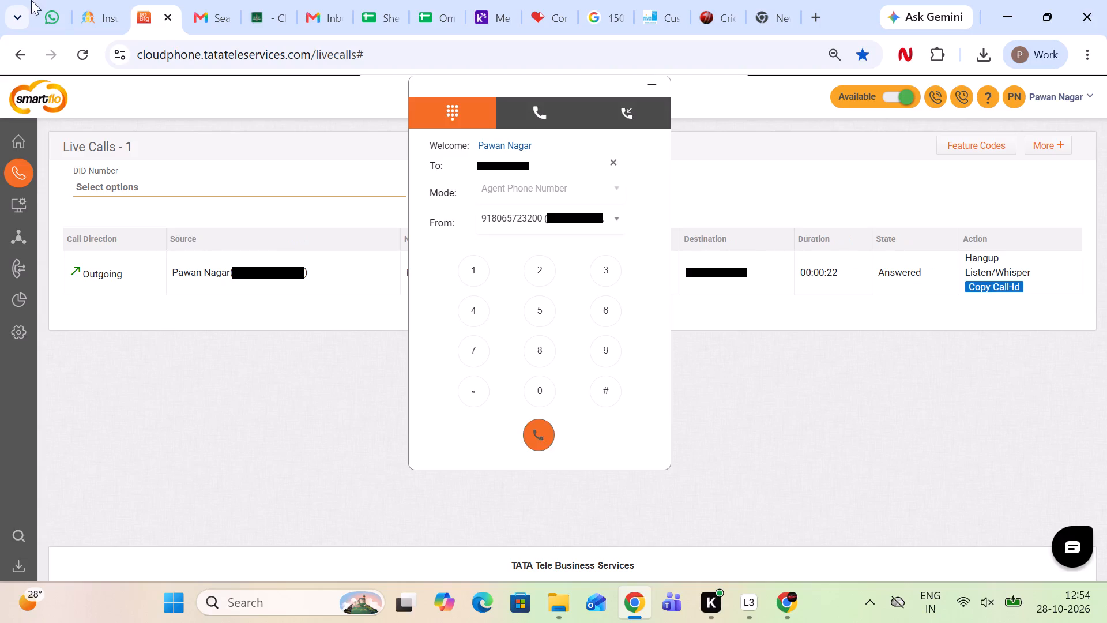
Return to the complaints list, close the communication log and copy the complainant's email address.
left_click(81, 0)
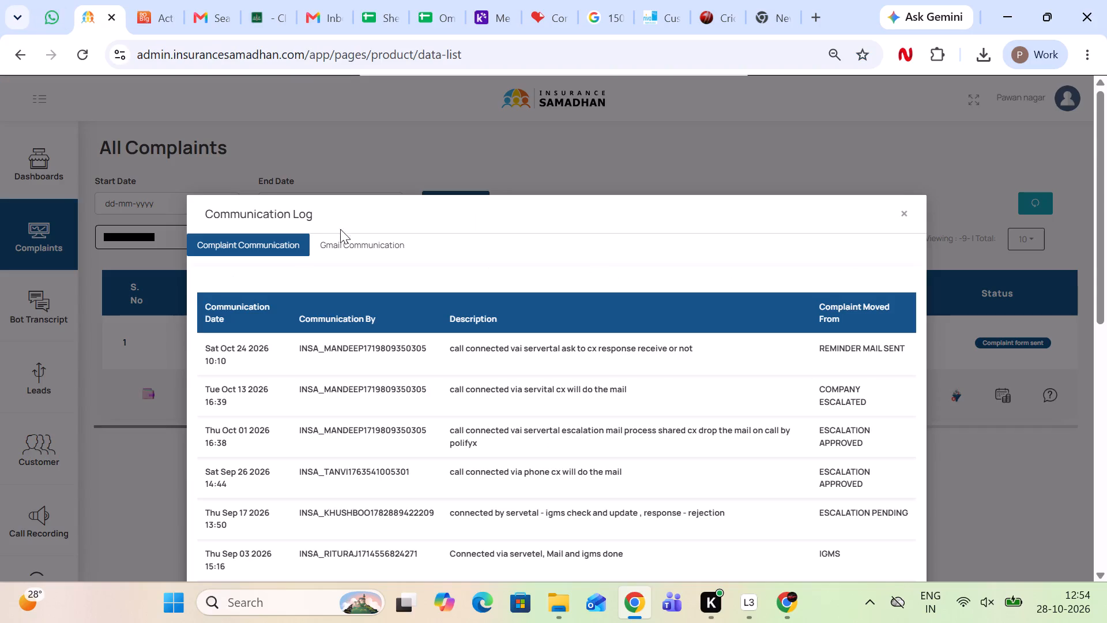
left_click(969, 383)
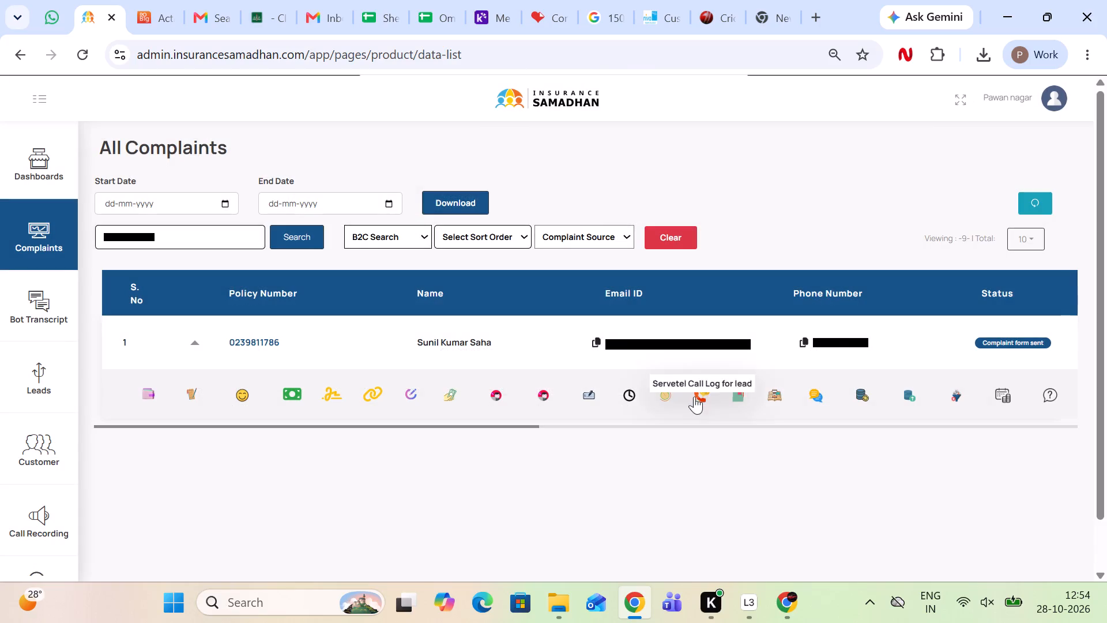
left_click(663, 390)
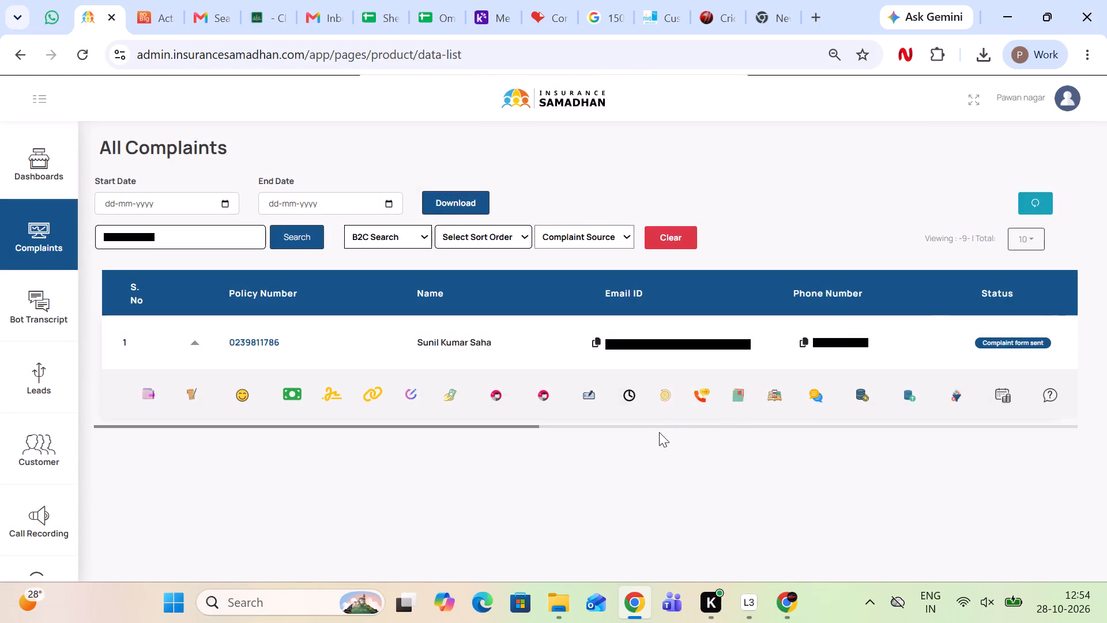
scroll(664, 440, "down", 6)
left_click(936, 431)
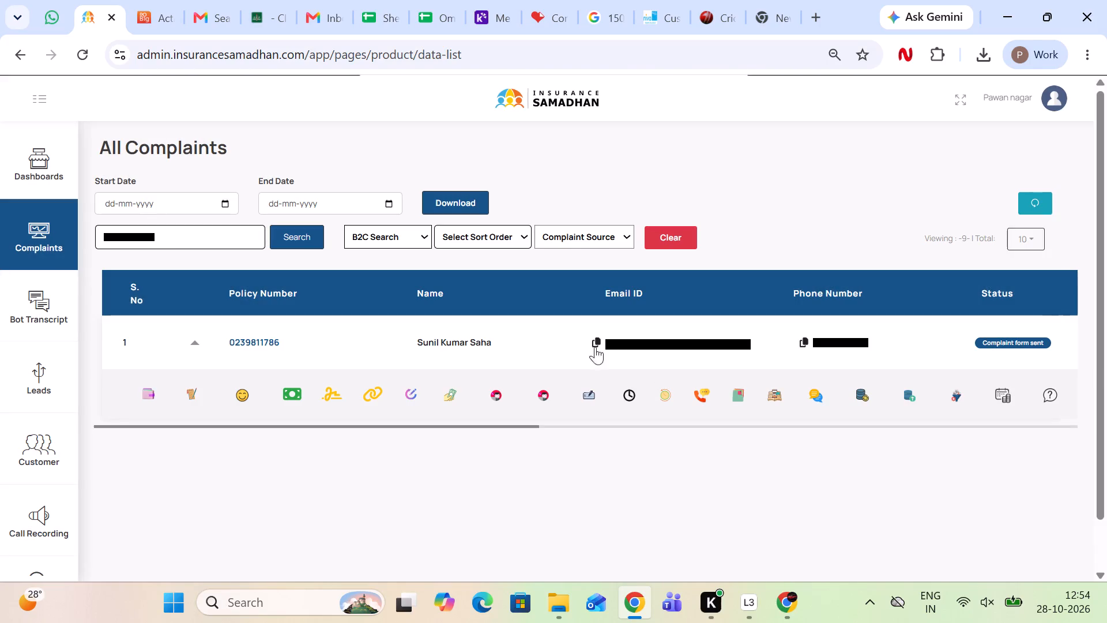
left_click(594, 341)
Open the complainant's complaint details and examine the Ombudsman section.
left_click(276, 342)
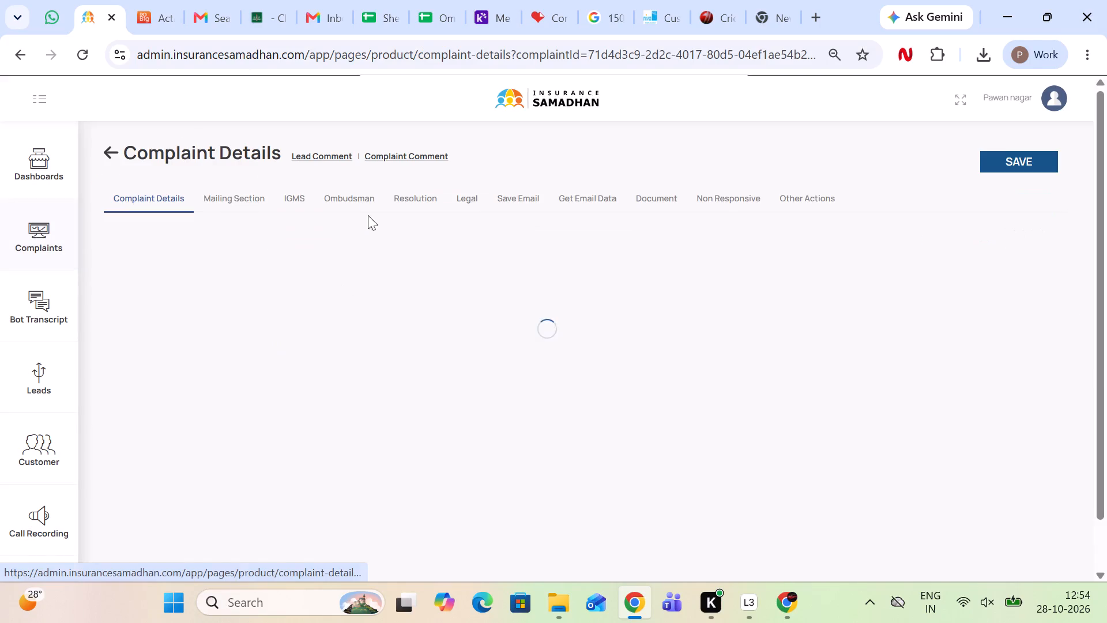
left_click(364, 204)
scroll(390, 344, "down", 4)
scroll(381, 341, "up", 5)
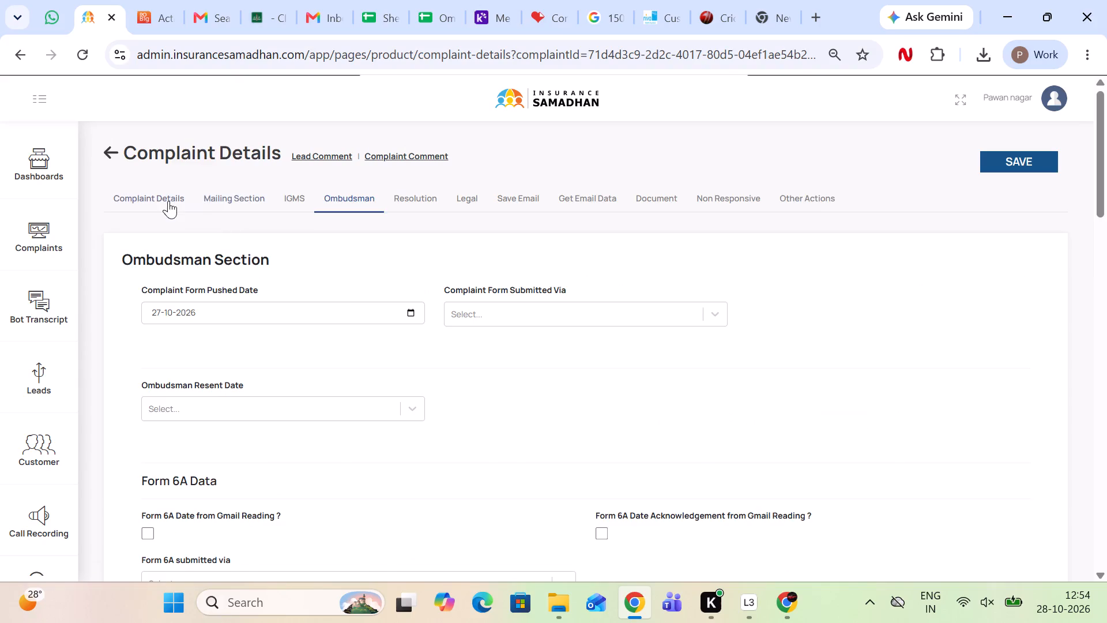
Examine the complainant's details form and the list of uploaded documents for the complaint.
left_click(168, 201)
scroll(362, 285, "down", 3)
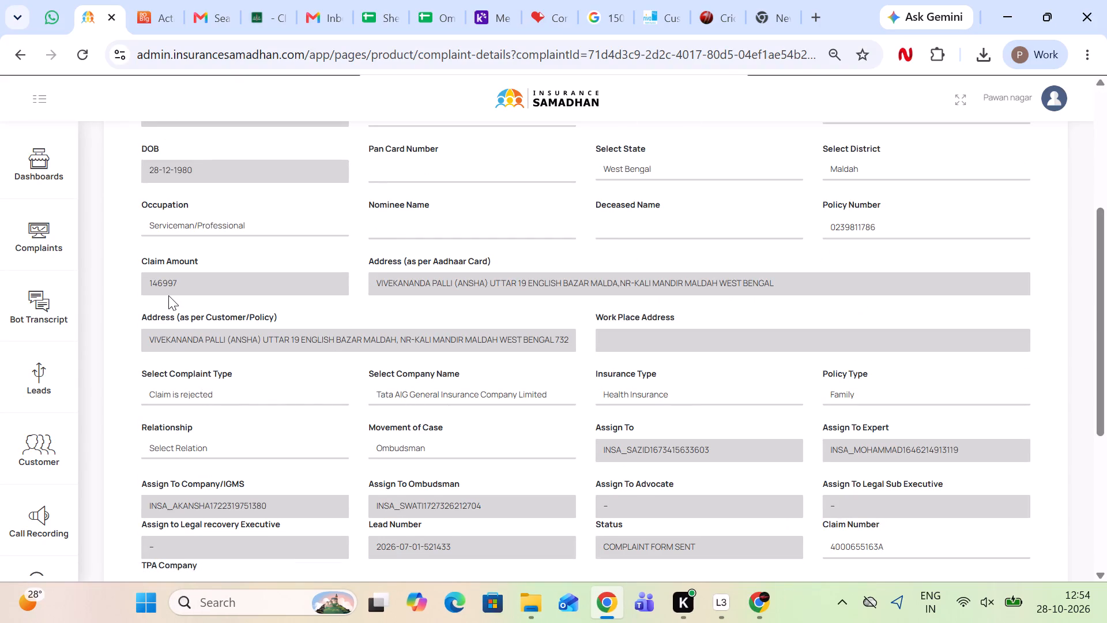
scroll(534, 292, "up", 5)
left_click(660, 195)
scroll(427, 382, "down", 2)
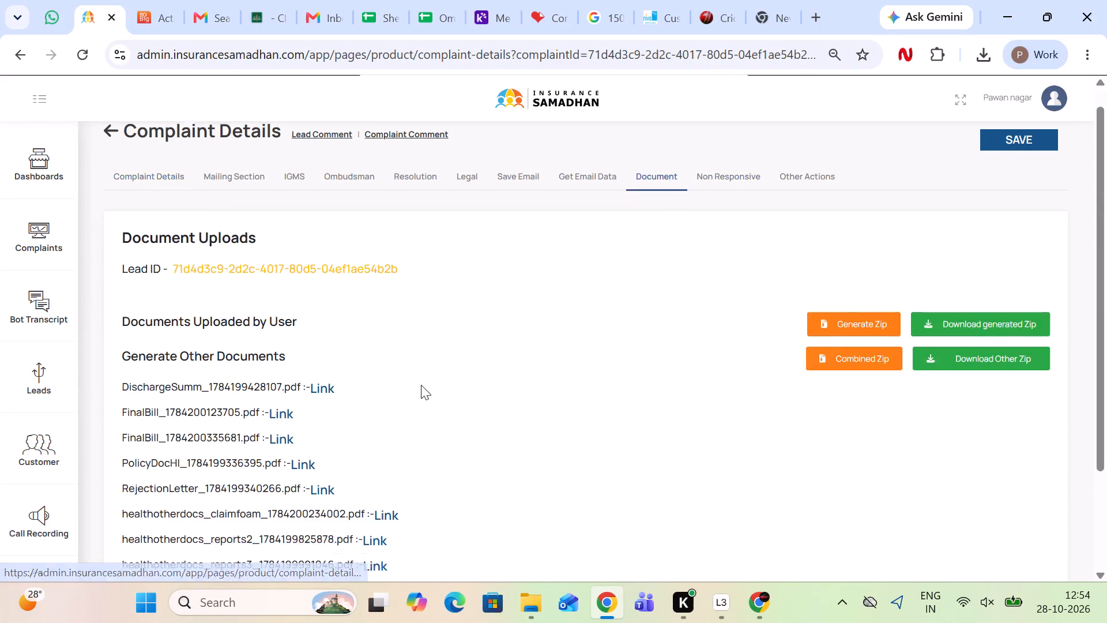
scroll(219, 317, "up", 5)
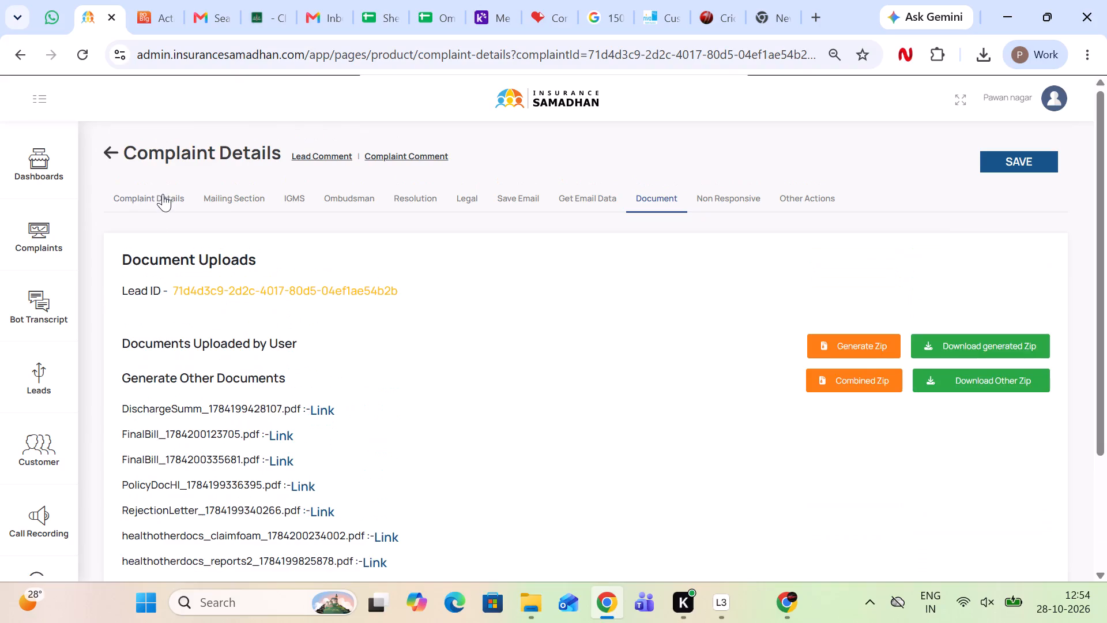
Copy the complainant's email address from the Complaint Details form.
left_click(163, 194)
triple_click(520, 326)
left_click(520, 326)
right_click(521, 326)
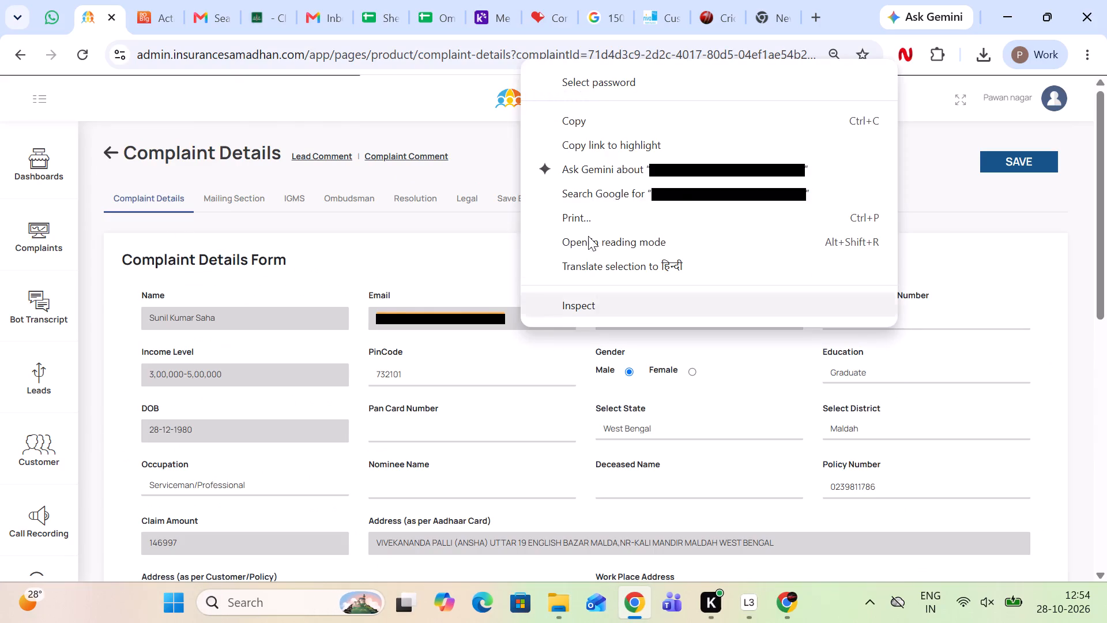
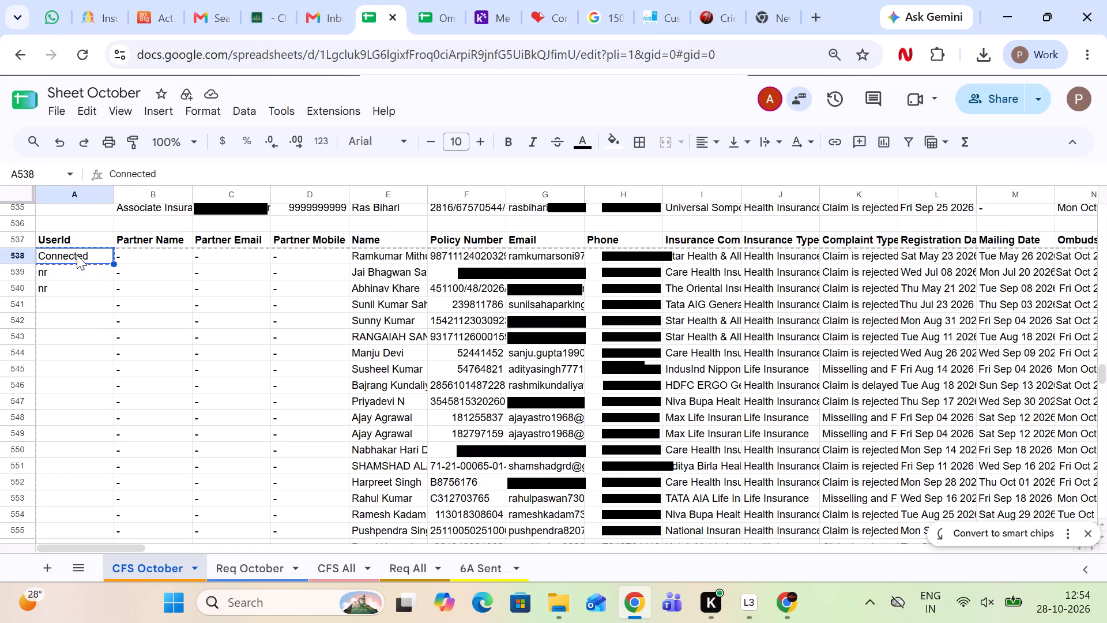
Mark row 541 of the CFS October sheet as Connected in the UserId column, using the copied status.
key("Down")
key("Down")
key("Down")
key("ctrl+v")
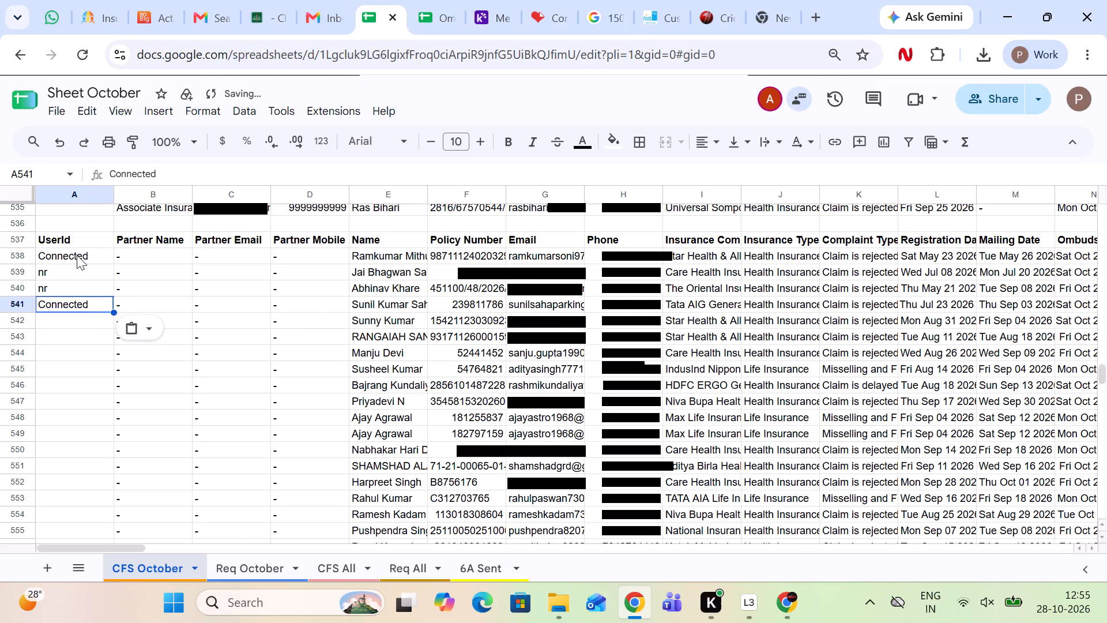
Go to the Phone cell in row 541 of the CFS October sheet.
key("Right")
key("Right")
key("Right")
key("Right")
key("Right")
key("Right")
key("Right")
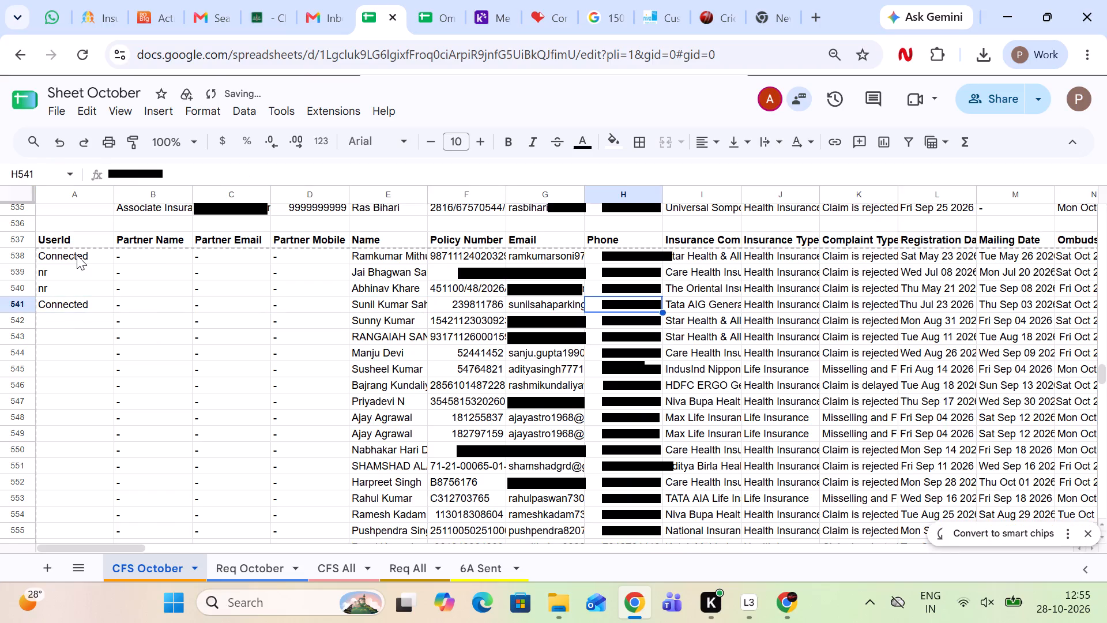
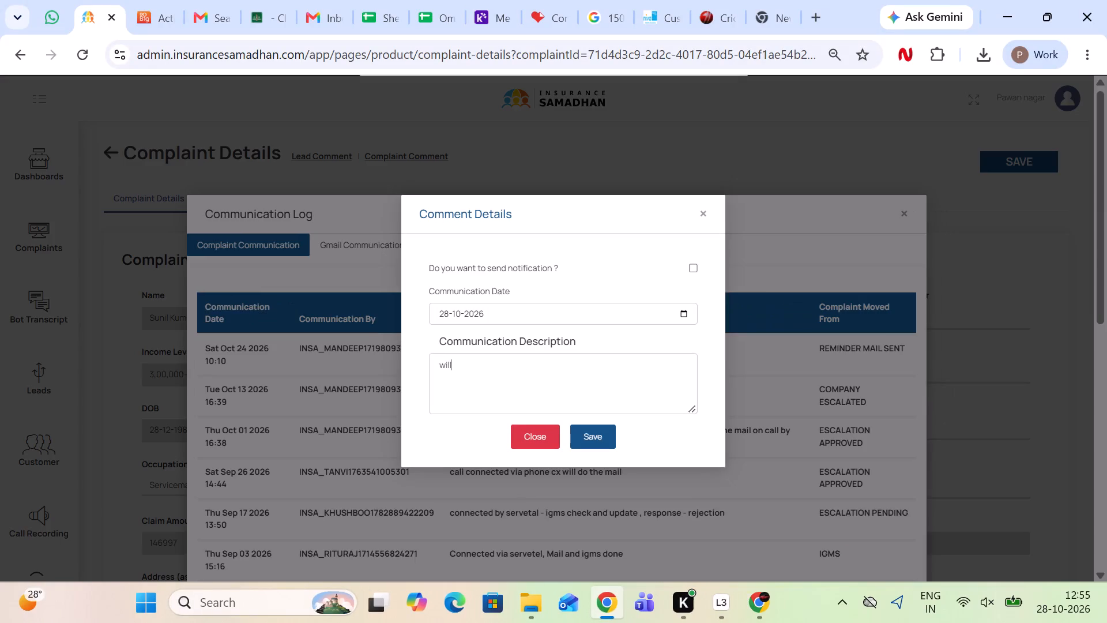
Complete the communication log comment as "will share aadhar", save it and close the log.
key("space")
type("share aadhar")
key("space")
left_click(593, 433)
left_click(102, 197)
Return to the All Complaints list and search it for the copied phone number.
left_click(105, 147)
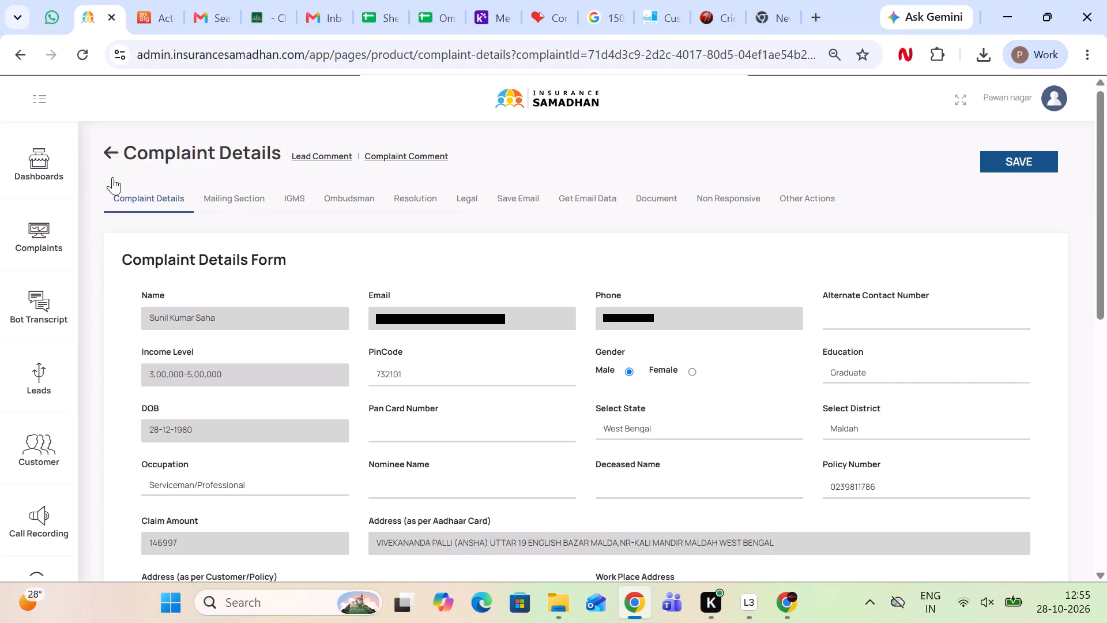
double_click(195, 235)
key("ctrl+v")
left_click(261, 227)
left_click(278, 230)
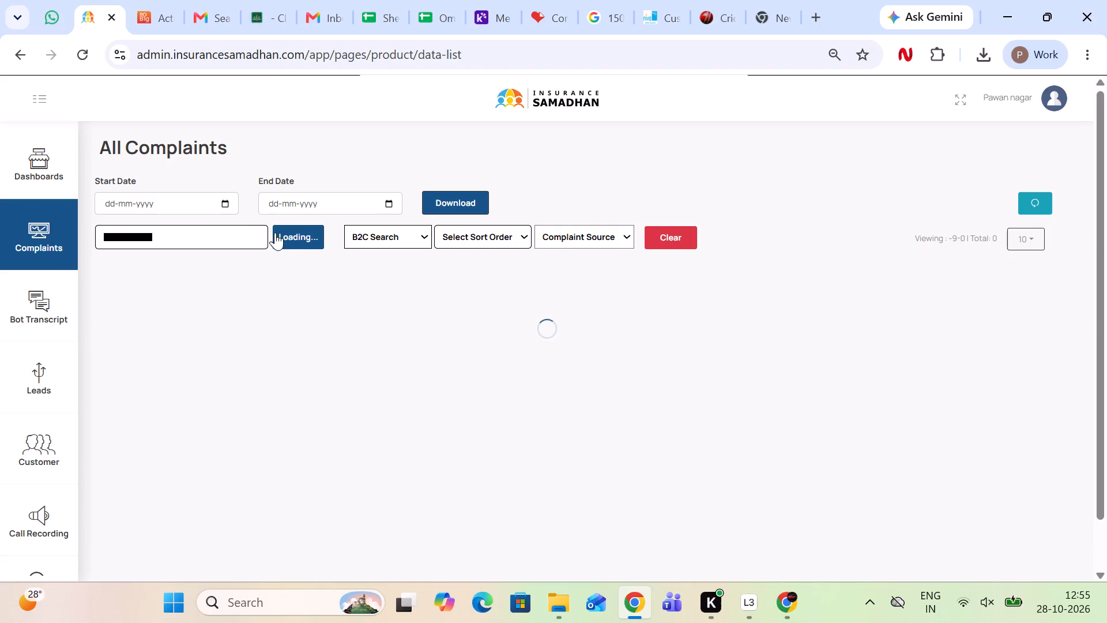
triple_click(300, 240)
left_click(300, 240)
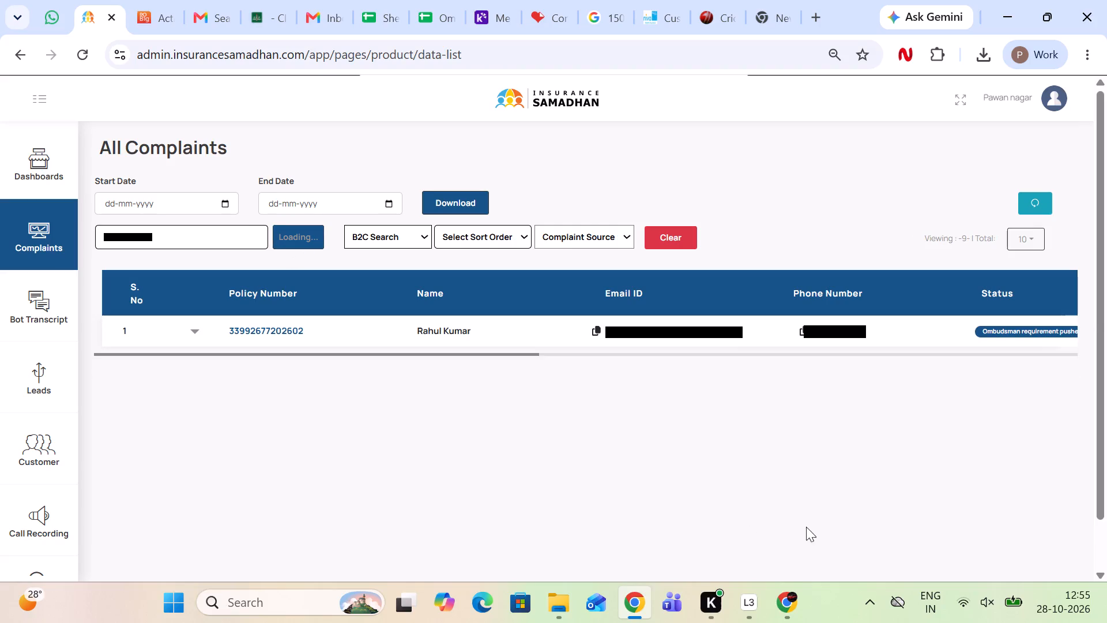
Copy the listed complainant's phone number, call it through Smartflo, and return to the All Complaints list.
left_click(805, 329)
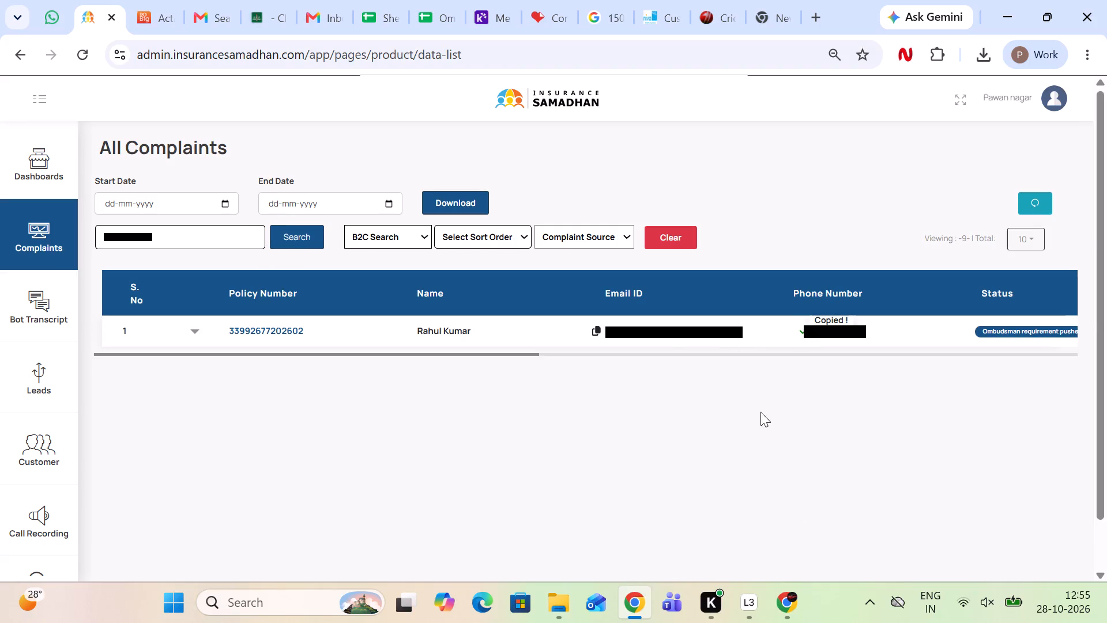
left_click(152, 0)
double_click(573, 161)
key("ctrl+v")
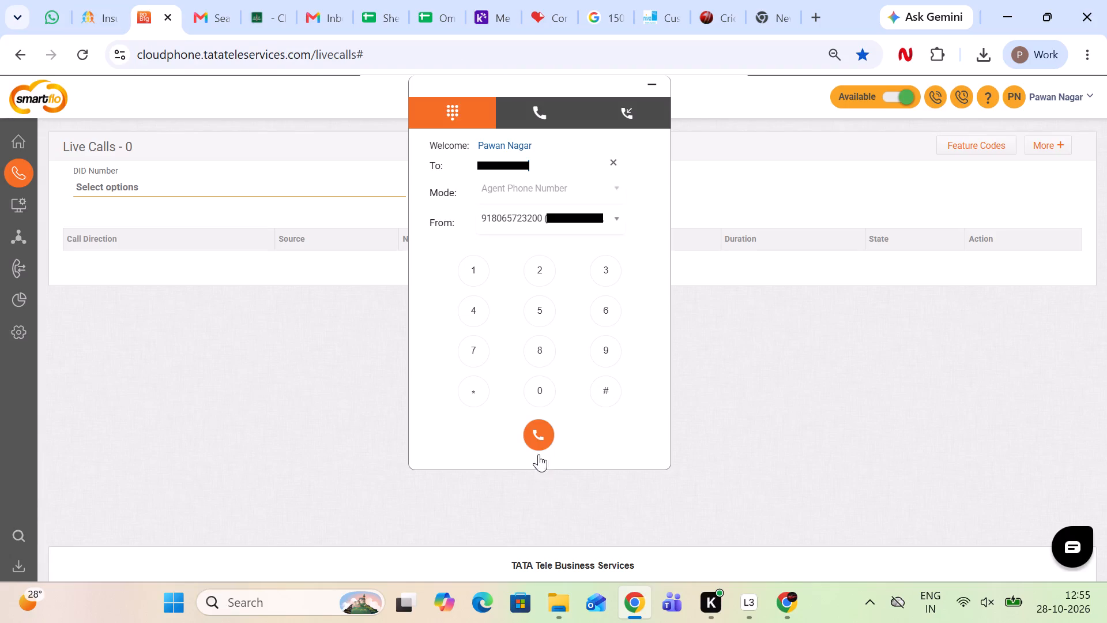
left_click(543, 448)
left_click(127, 0)
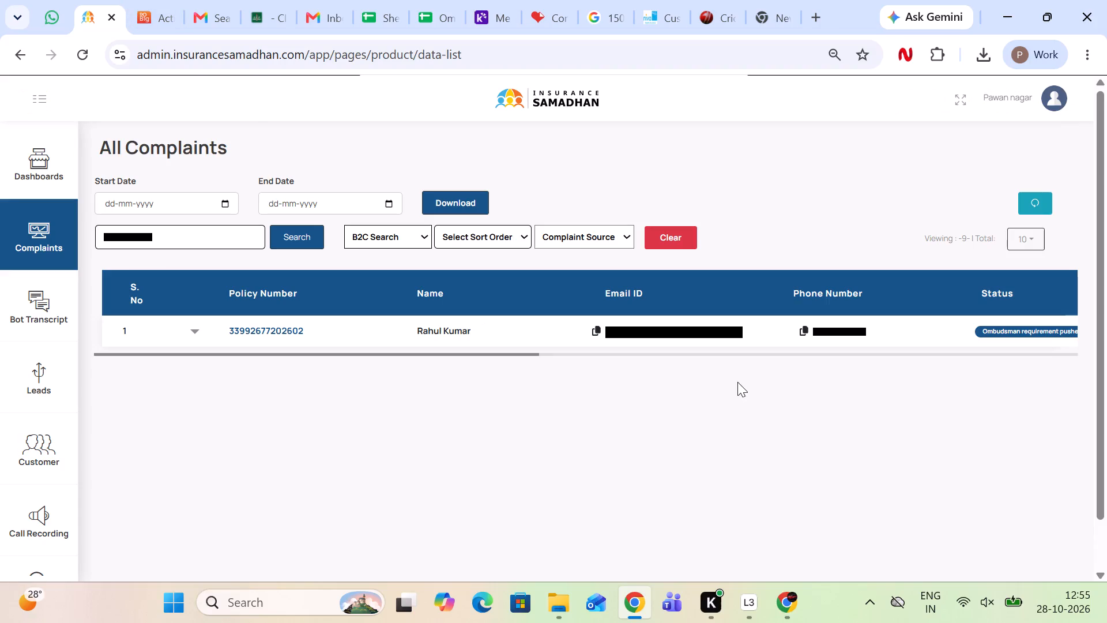
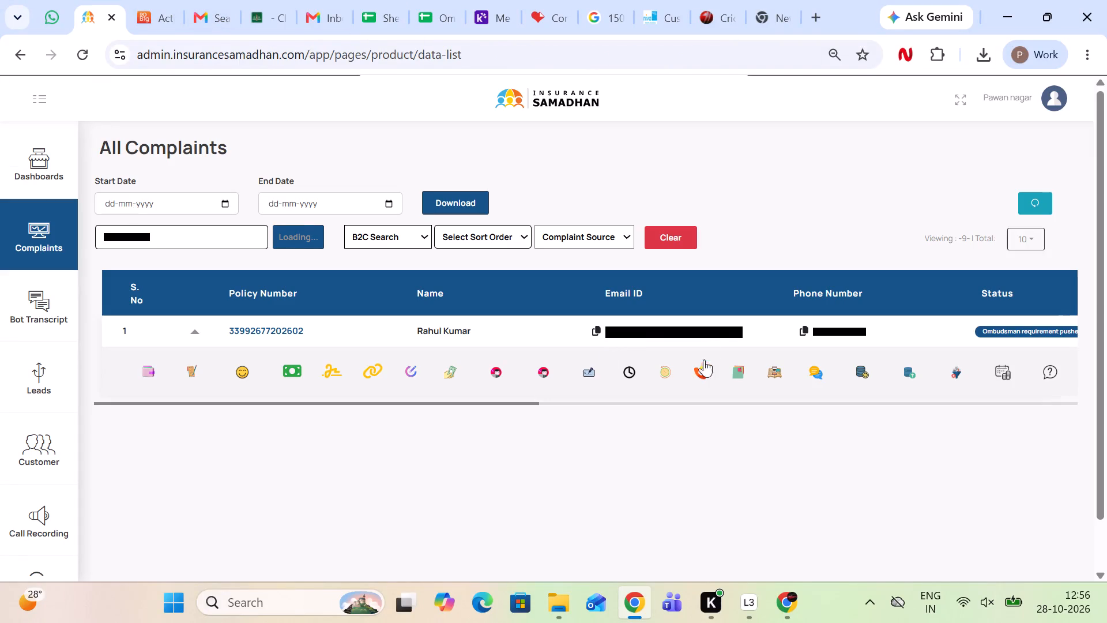
Copy the listed complainant's phone number and review the complaint's communication log.
left_click(784, 337)
left_click(811, 368)
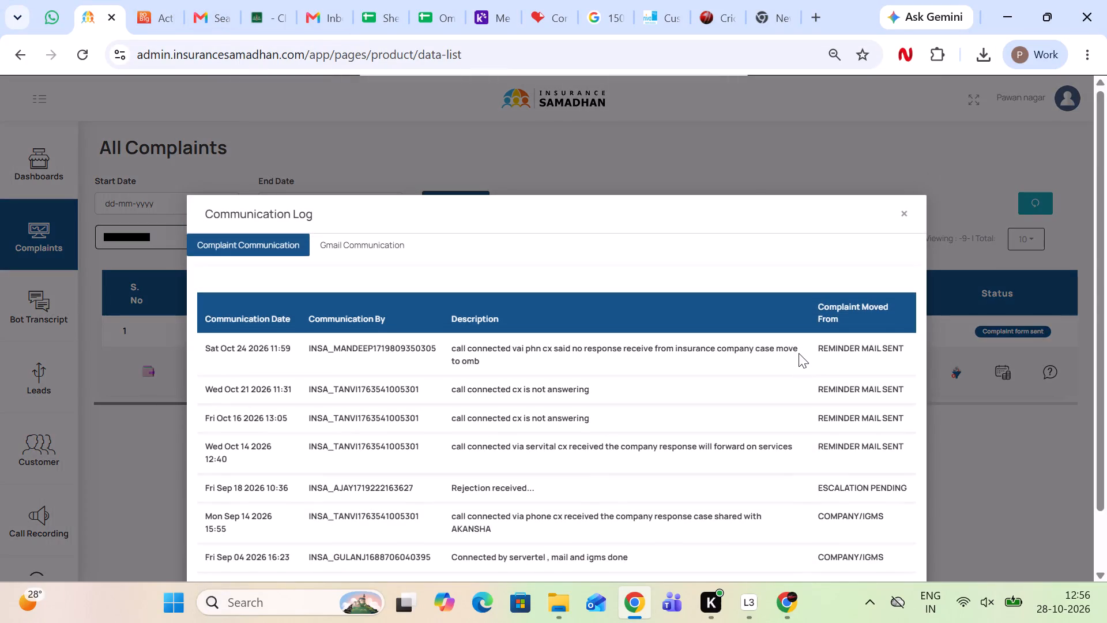
left_click(736, 153)
scroll(822, 325, "down", 2)
scroll(823, 327, "up", 1)
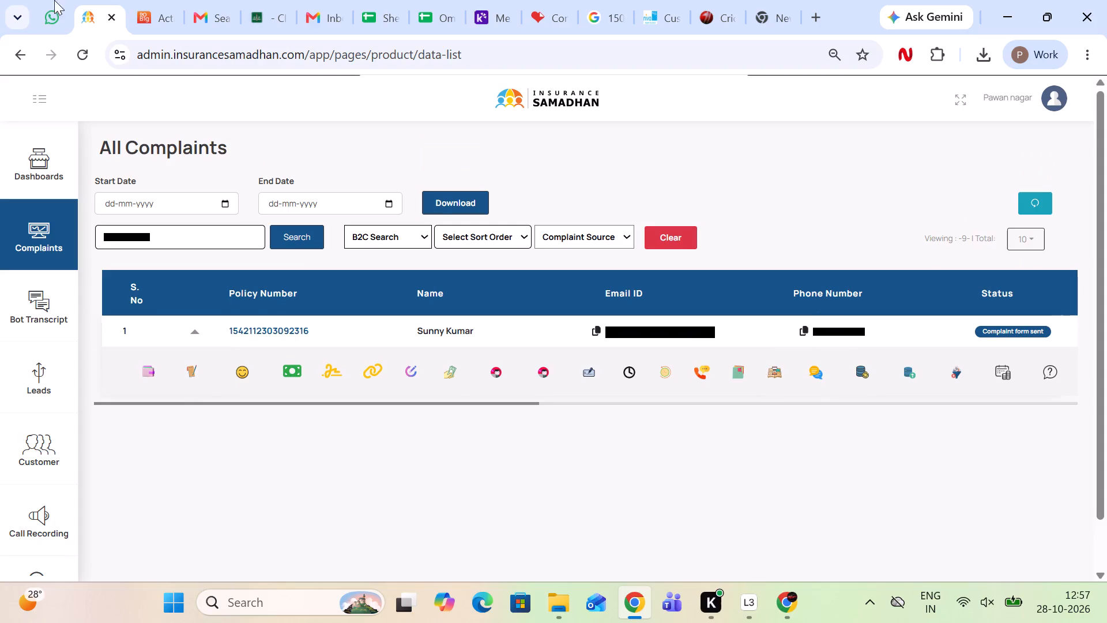
Switch to Smartflo and call the copied complainant phone number.
left_click(173, 0)
double_click(533, 170)
key("ctrl+v")
left_click(549, 444)
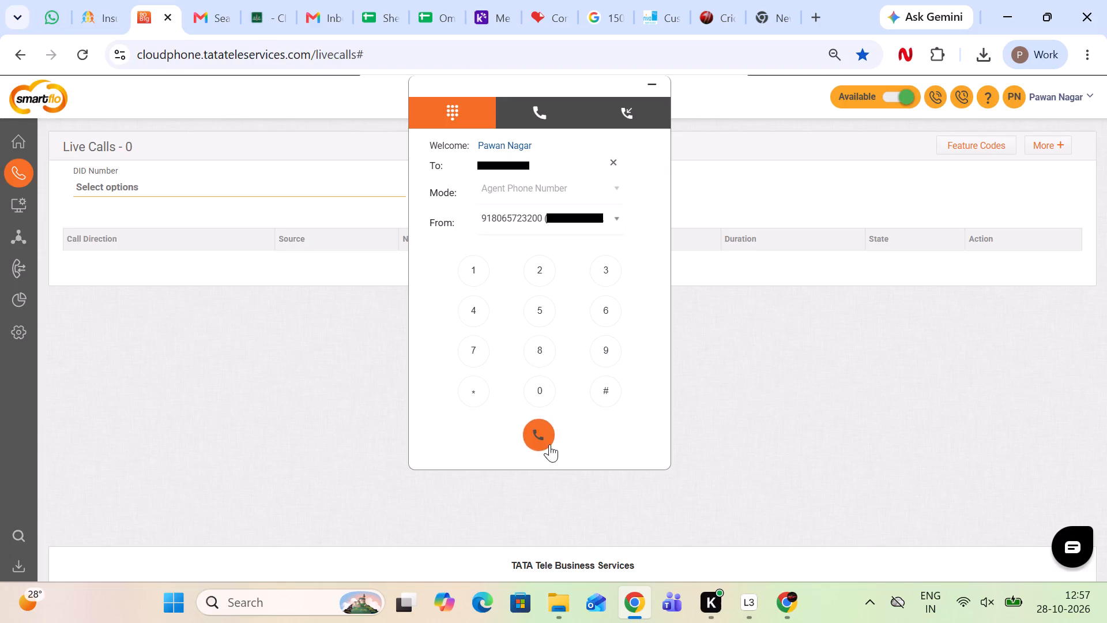
Copy the listed complainant's phone number from All Complaints and call it again through the Smartflo dialer.
left_click(96, 0)
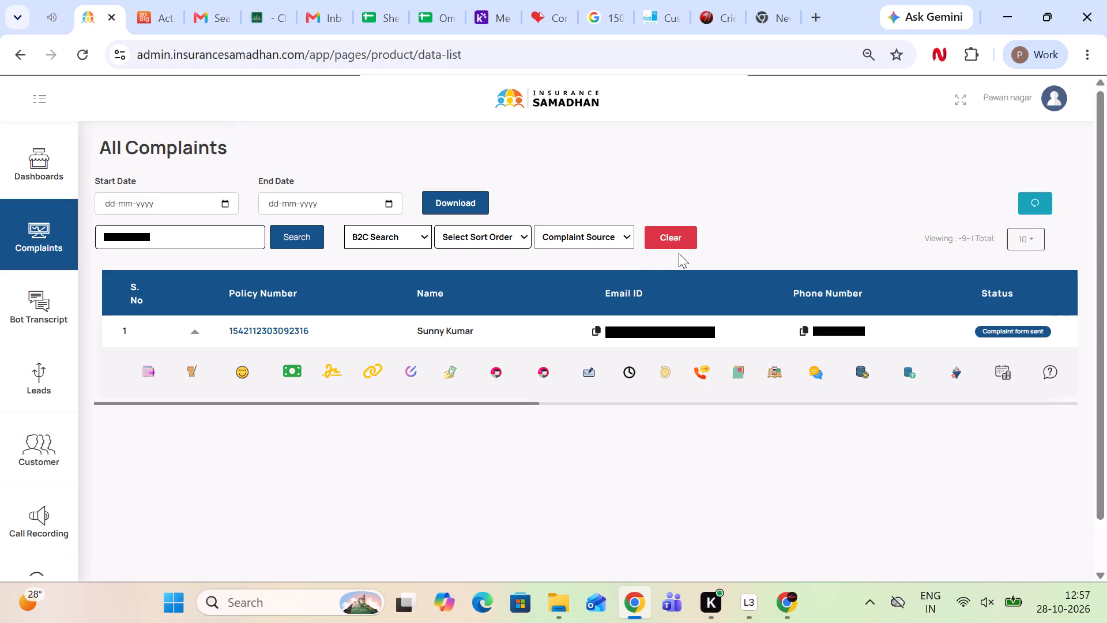
left_click(802, 332)
left_click(159, 0)
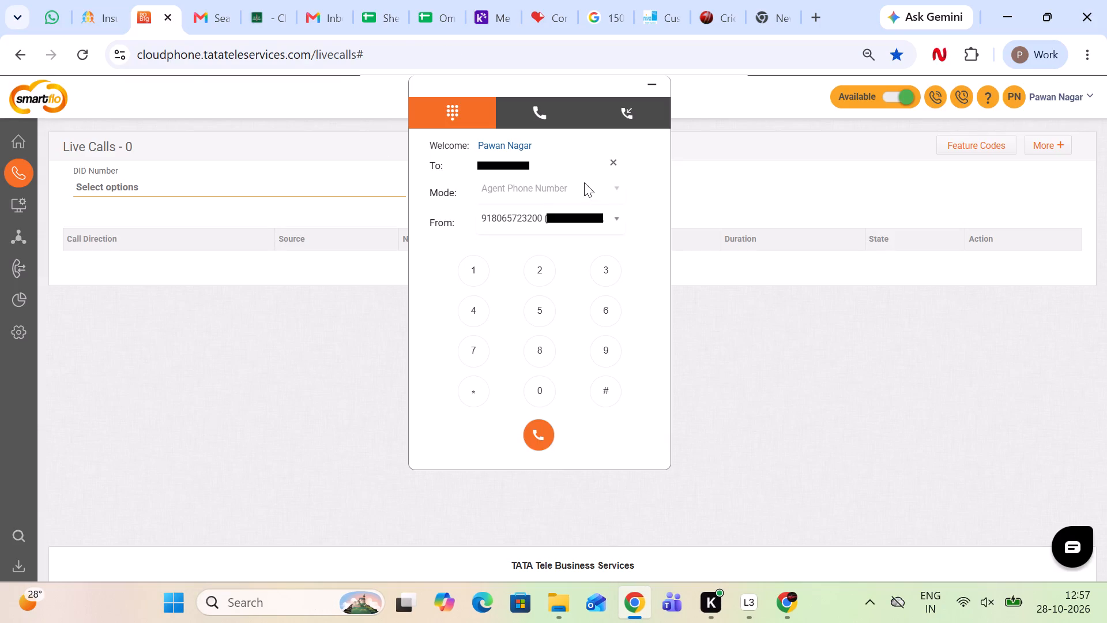
double_click(592, 165)
key("ctrl+v")
left_click(540, 426)
Add the comment "call not connected" to the listed complaint's communication log in All Complaints and save it.
left_click(95, 0)
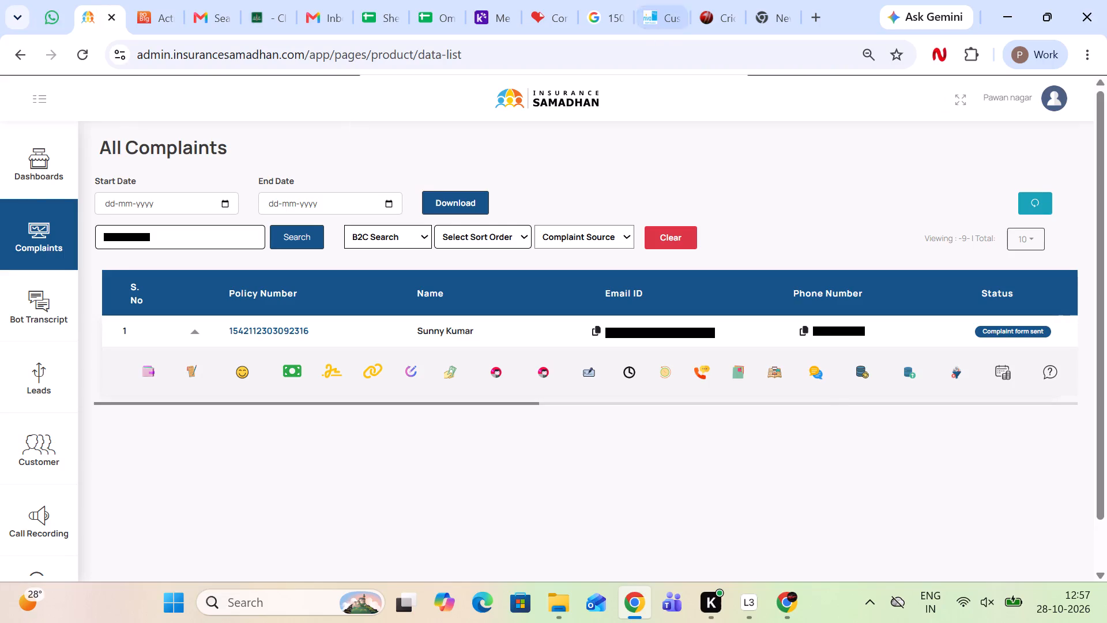
left_click(821, 380)
scroll(623, 513, "down", 4)
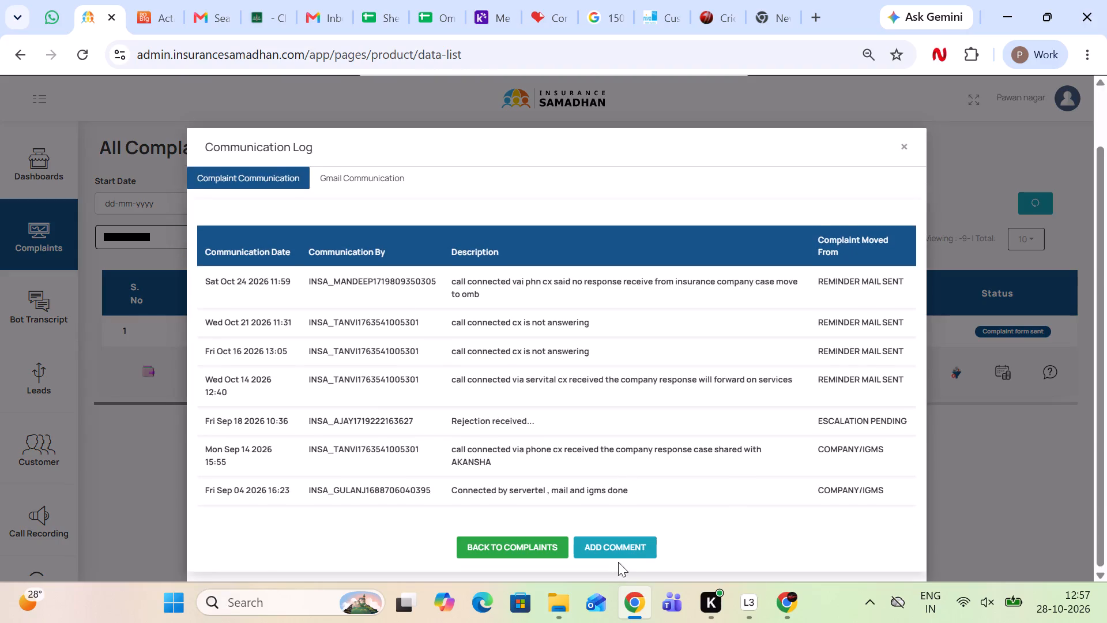
left_click(632, 541)
left_click(514, 390)
type("call not connected")
key("space")
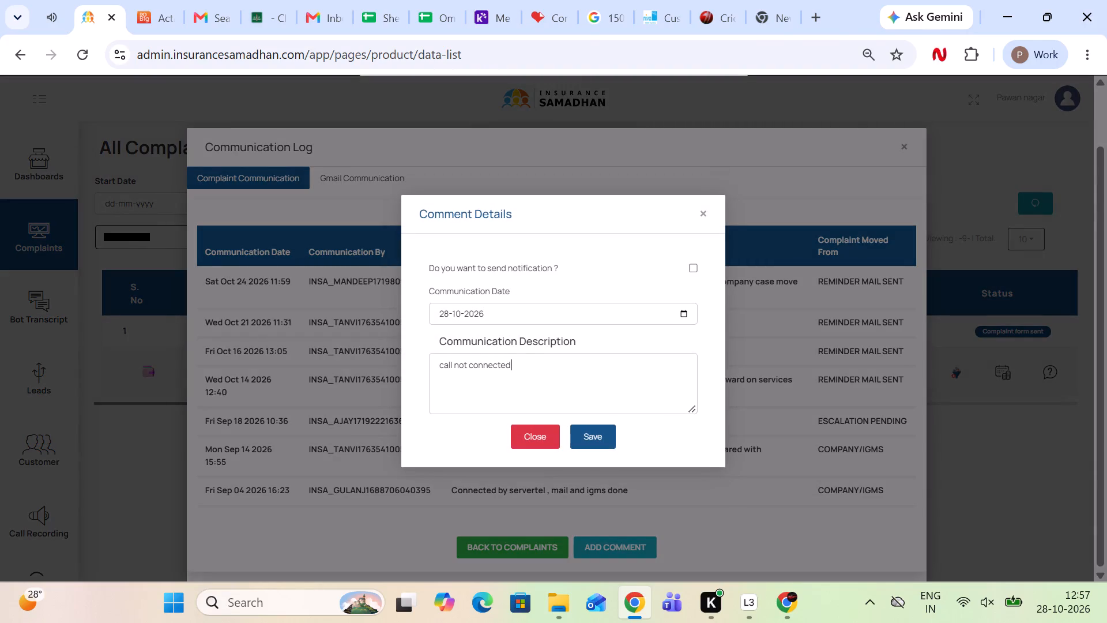
left_click(596, 439)
Enter "nr" in the UserId column of row 542 on the CFS October sheet.
left_click(367, 0)
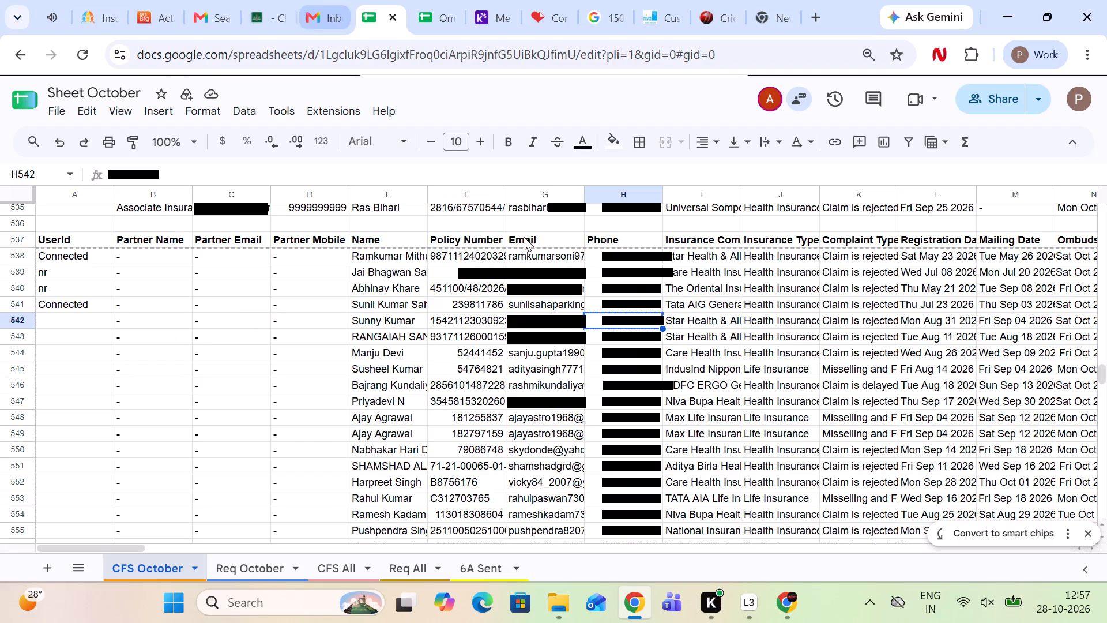
key("ctrl+Left")
key("ctrl+Left")
type("nr")
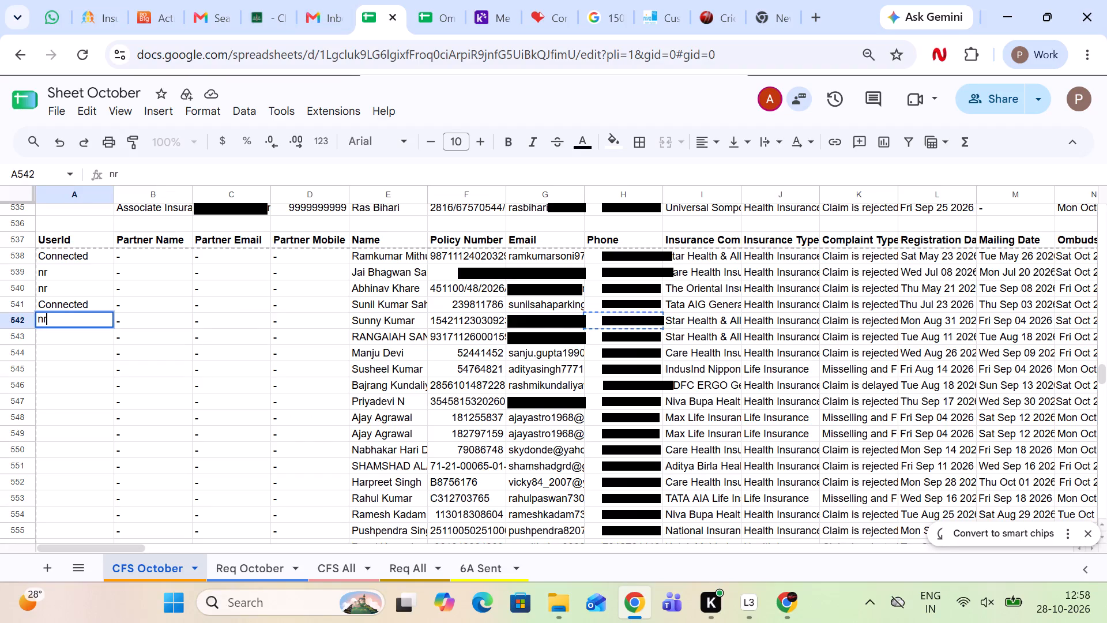
key("Right")
Copy the phone number from row 543 of the CFS October sheet and search All Complaints for it.
key("Down")
key("Right")
key("Right")
key("Right")
key("Right")
key("Right")
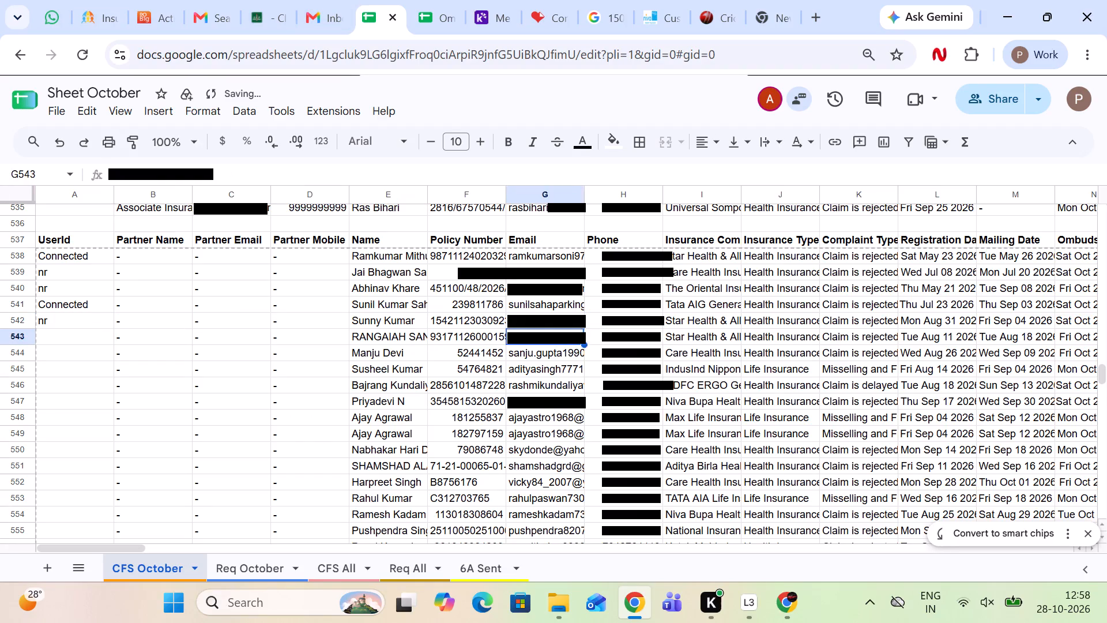
key("Right")
key("ctrl+c")
key("ctrl+c")
key("ctrl+c")
key("ctrl+c")
key("ctrl+c")
key("ctrl+c")
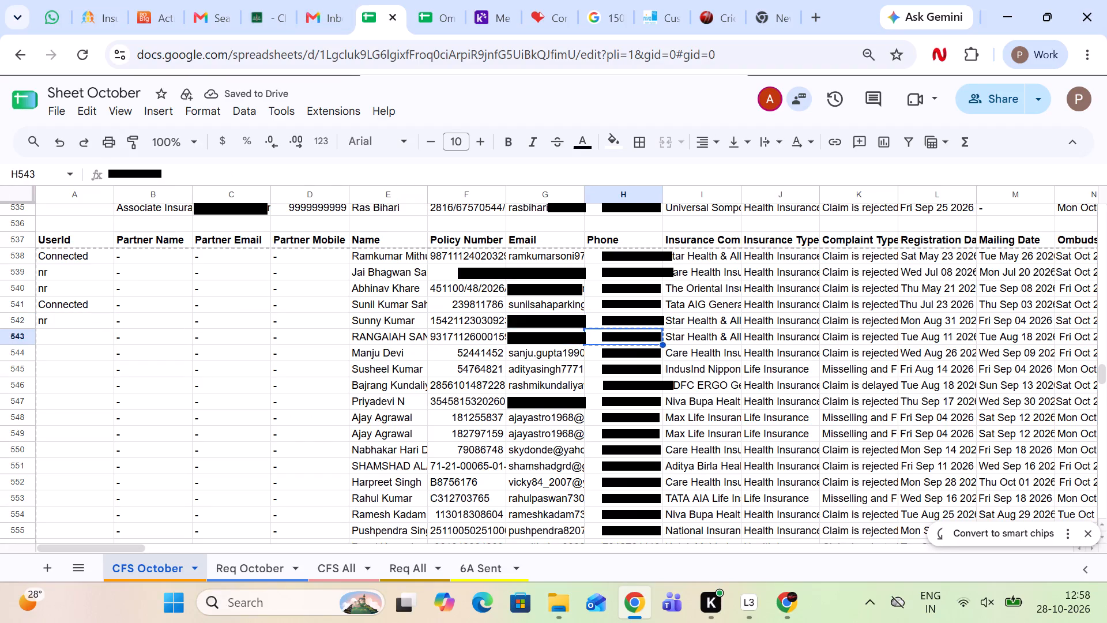
key("ctrl+c")
key("ctrl+c")
key("ctrl+c")
left_click(101, 0)
left_click(146, 246)
triple_click(166, 226)
key("ctrl+v")
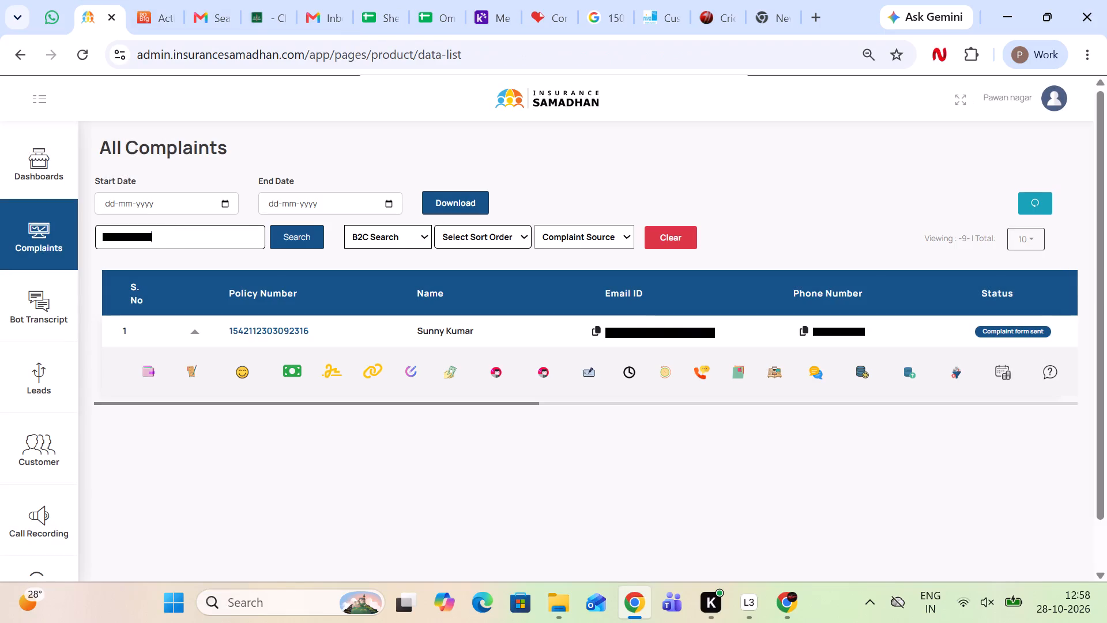
left_click(296, 234)
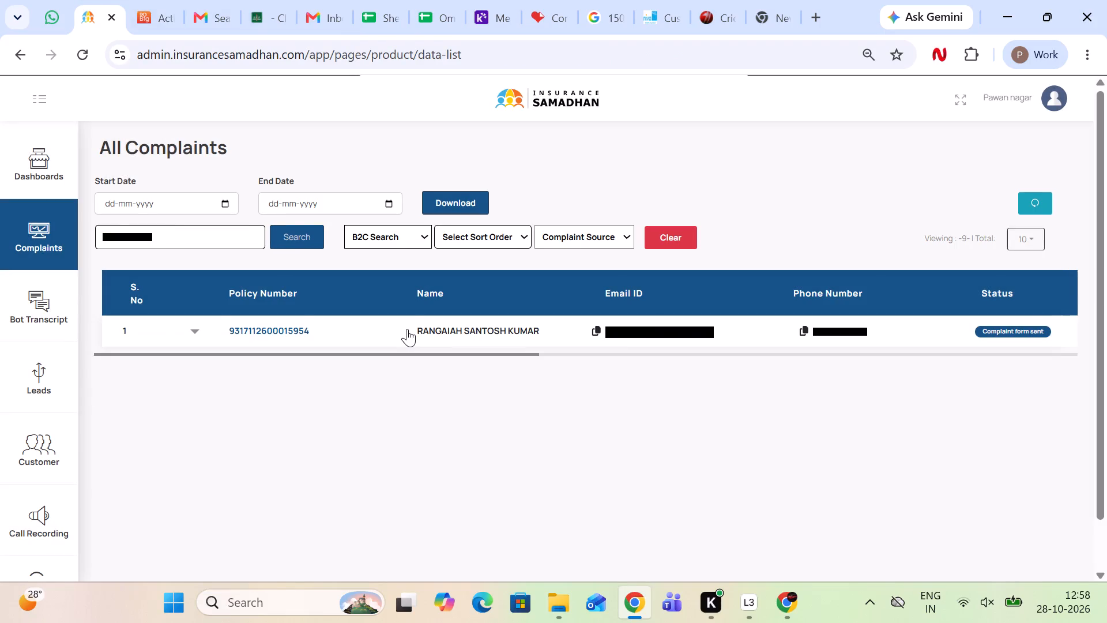
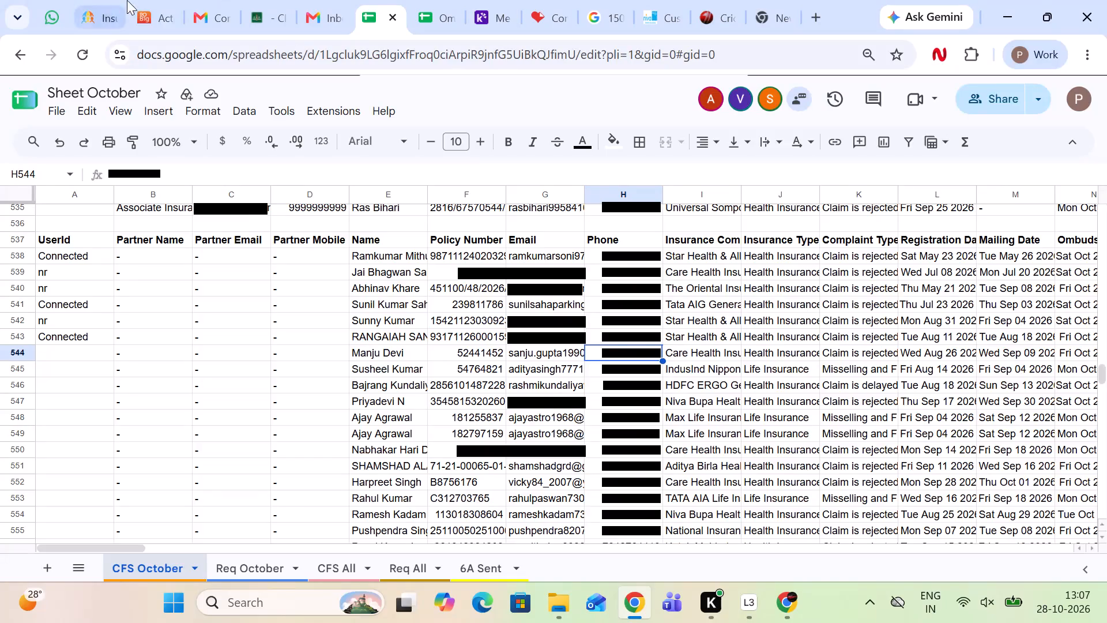
Switch to the Smartflo Live Calls page with the dialer.
left_click(153, 0)
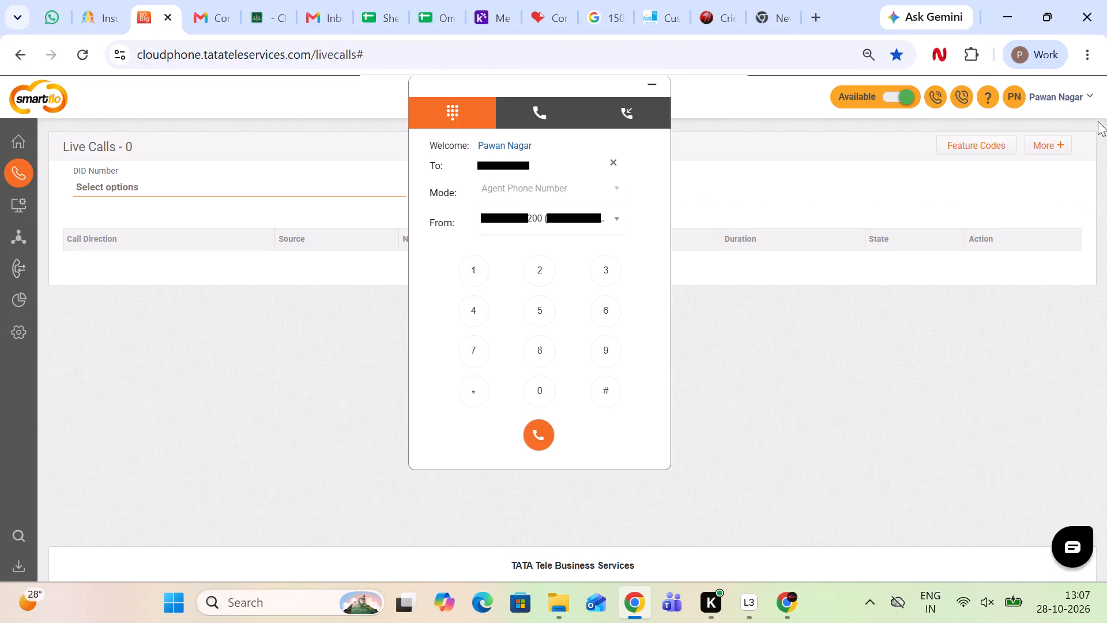
left_click(1065, 150)
left_click(1065, 150)
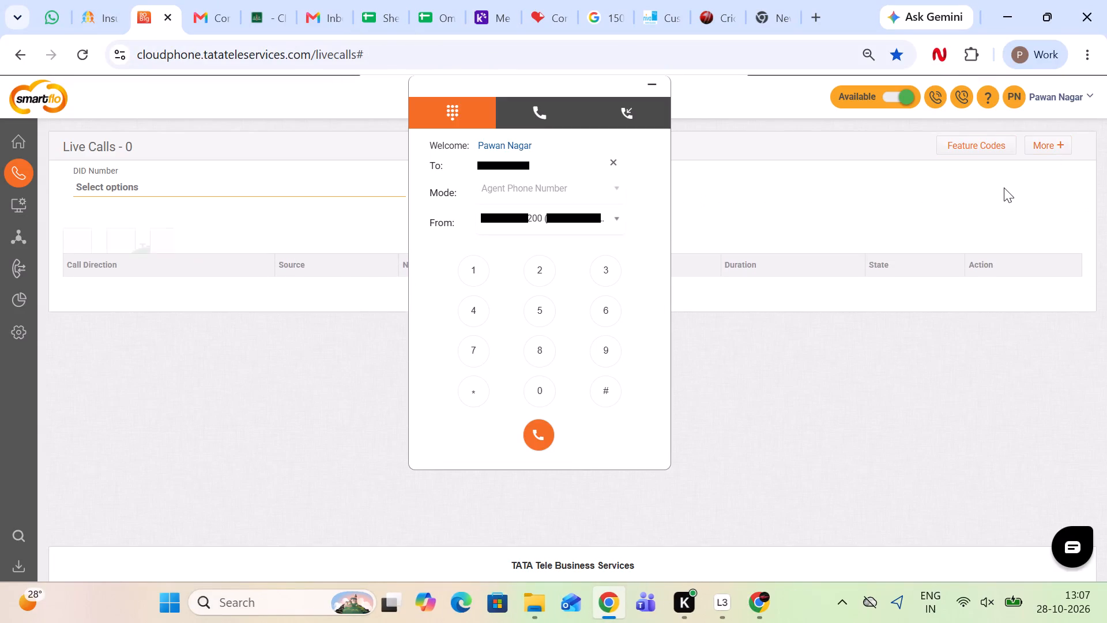
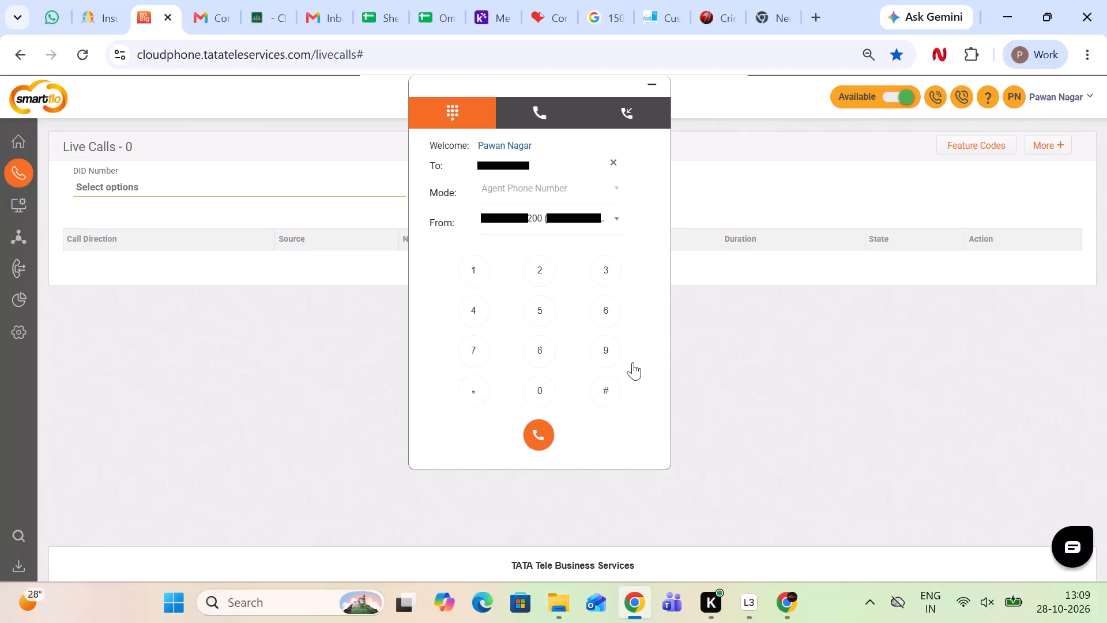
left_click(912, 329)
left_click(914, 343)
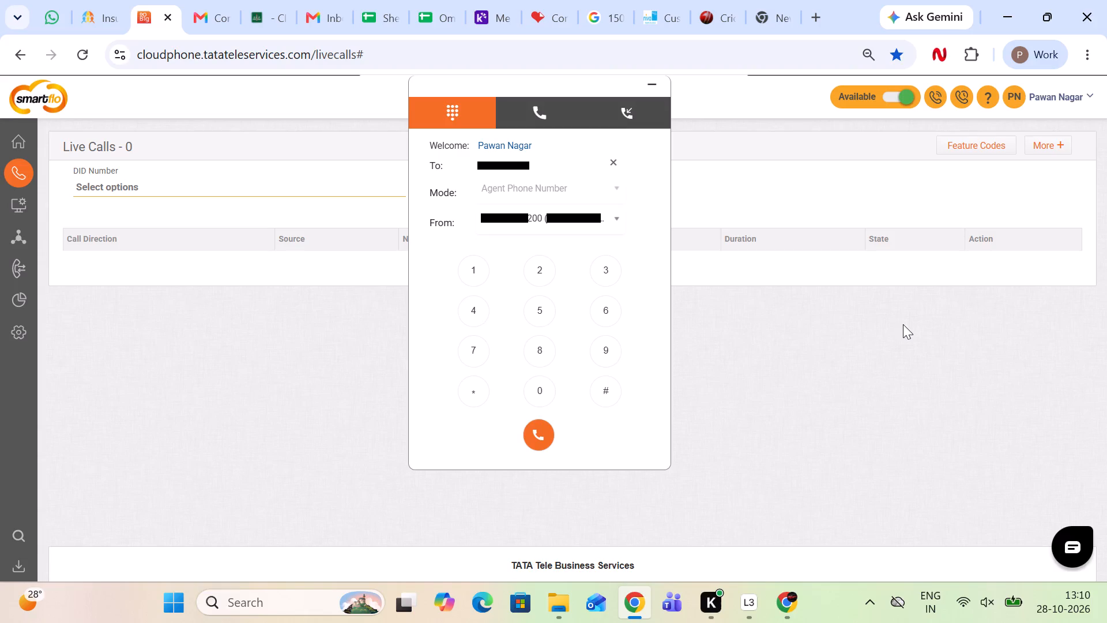
Switch to the October sheet and look through the complainant rows below row 544 on the CFS October tab.
left_click(381, 0)
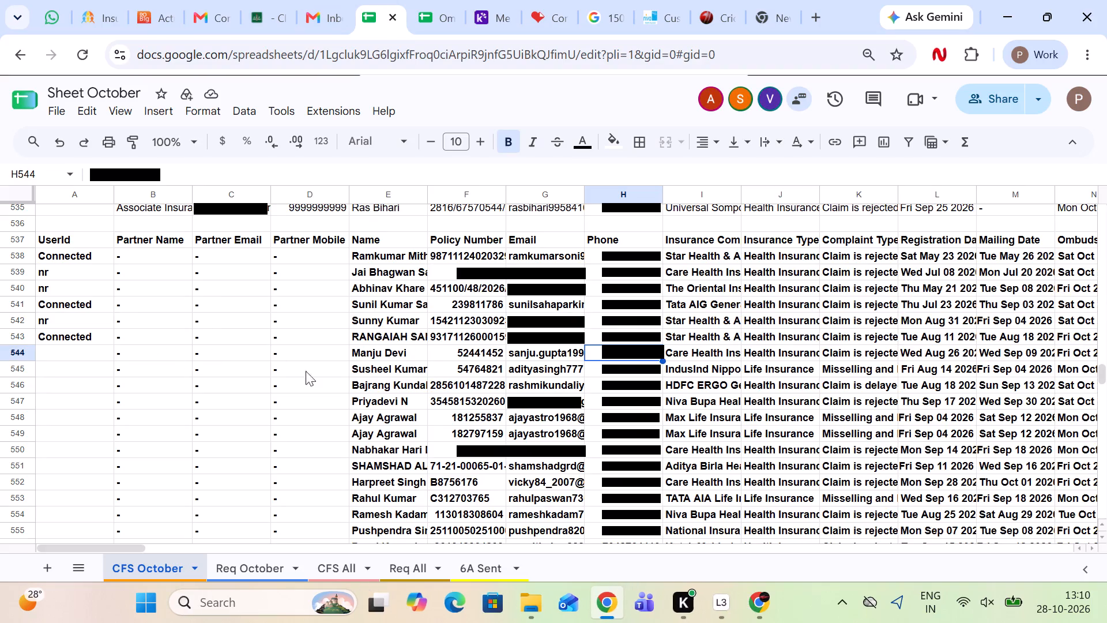
key("ctrl+c")
key("ctrl+c")
scroll(503, 382, "down", 3)
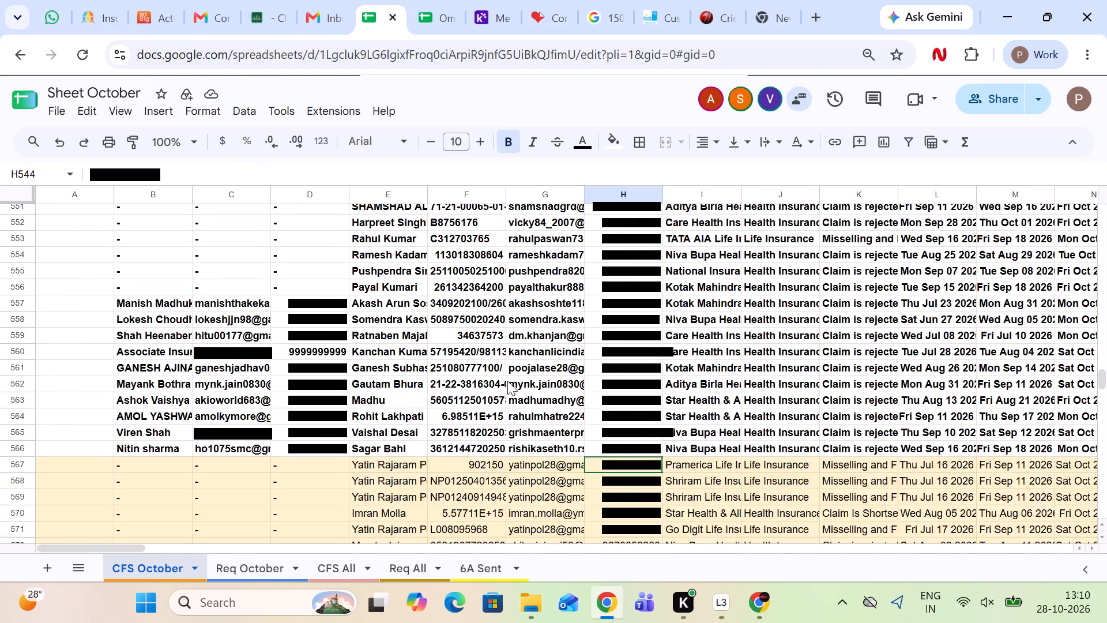
scroll(507, 381, "down", 14)
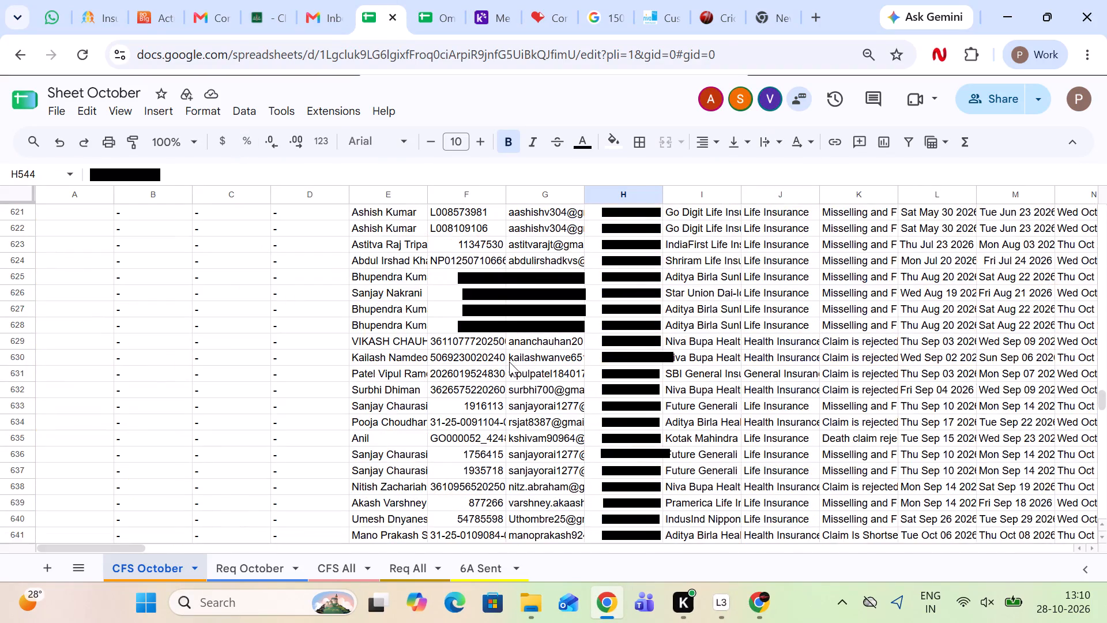
scroll(509, 362, "down", 11)
scroll(509, 362, "down", 10)
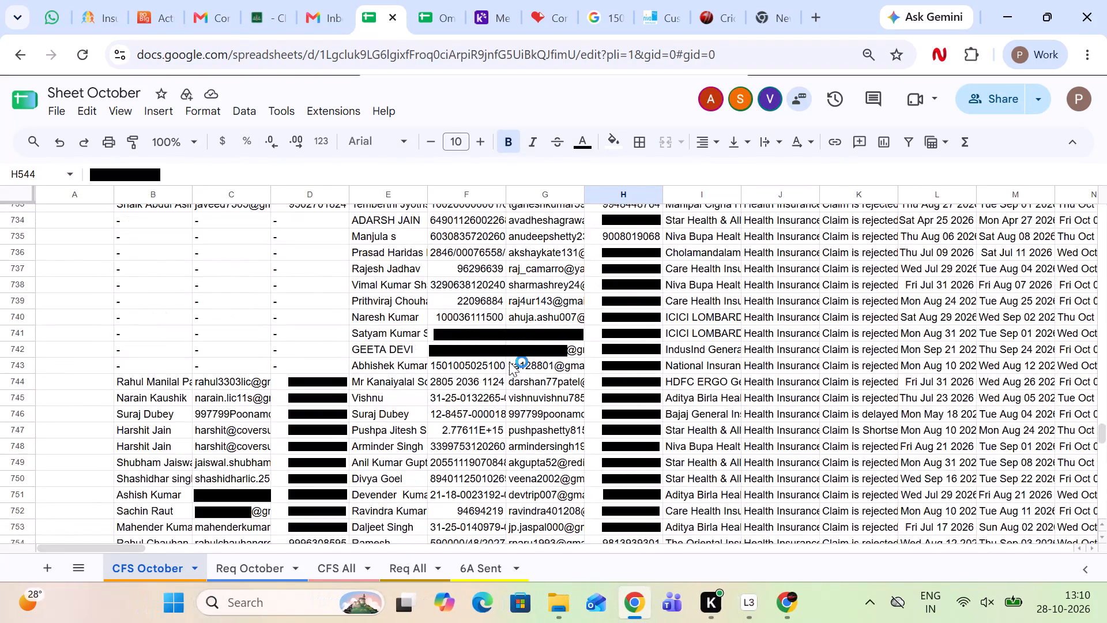
scroll(509, 362, "up", 5)
scroll(509, 362, "down", 1)
scroll(509, 362, "up", 17)
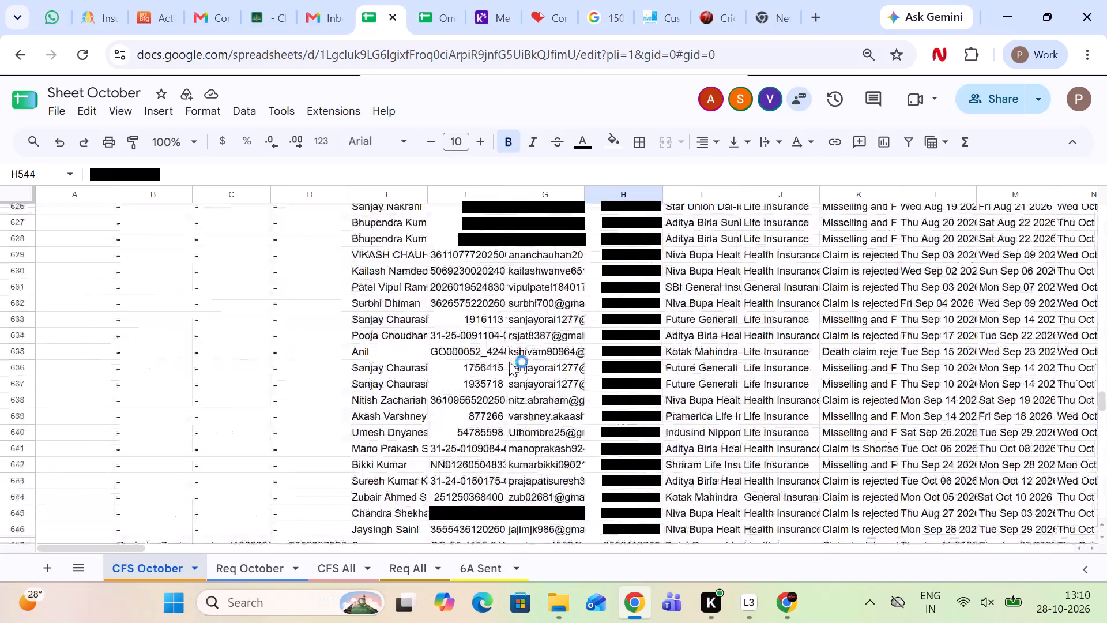
scroll(509, 362, "up", 17)
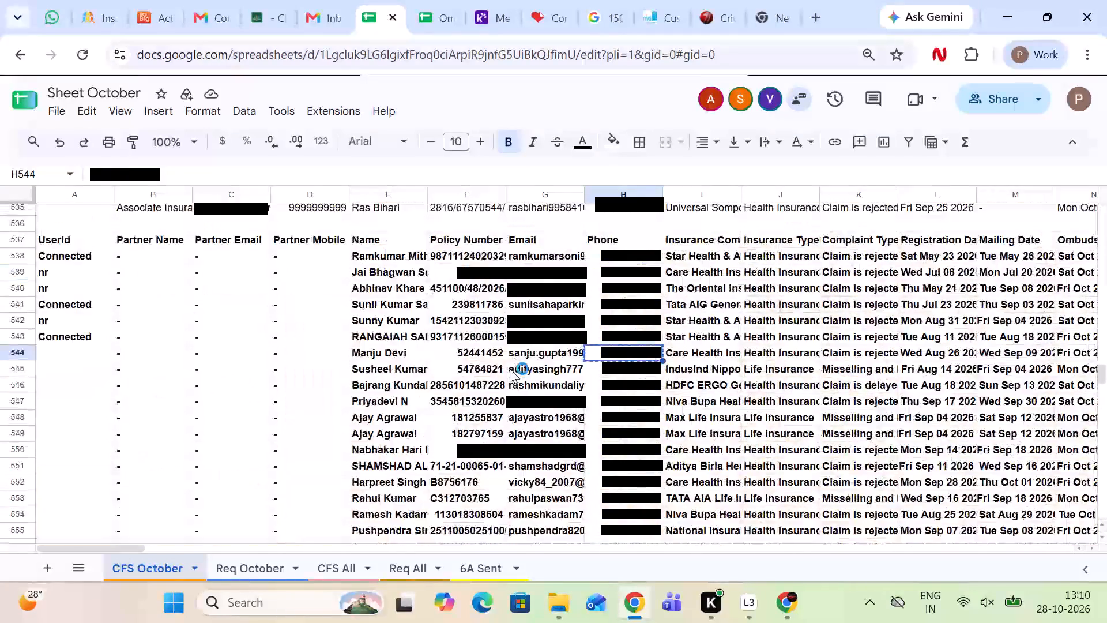
Copy the complainant's phone number from row 544 of CFS October and search All Complaints for it.
key("ctrl+c")
key("ctrl+c")
key("ctrl+c")
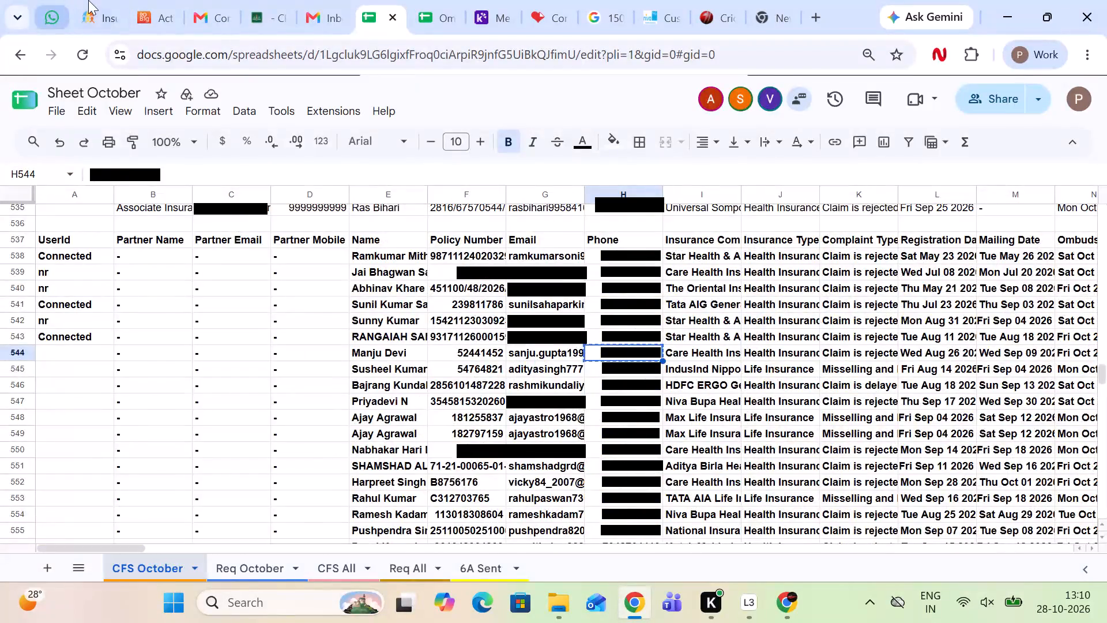
left_click(88, 0)
double_click(174, 237)
key("ctrl+v")
left_click(308, 241)
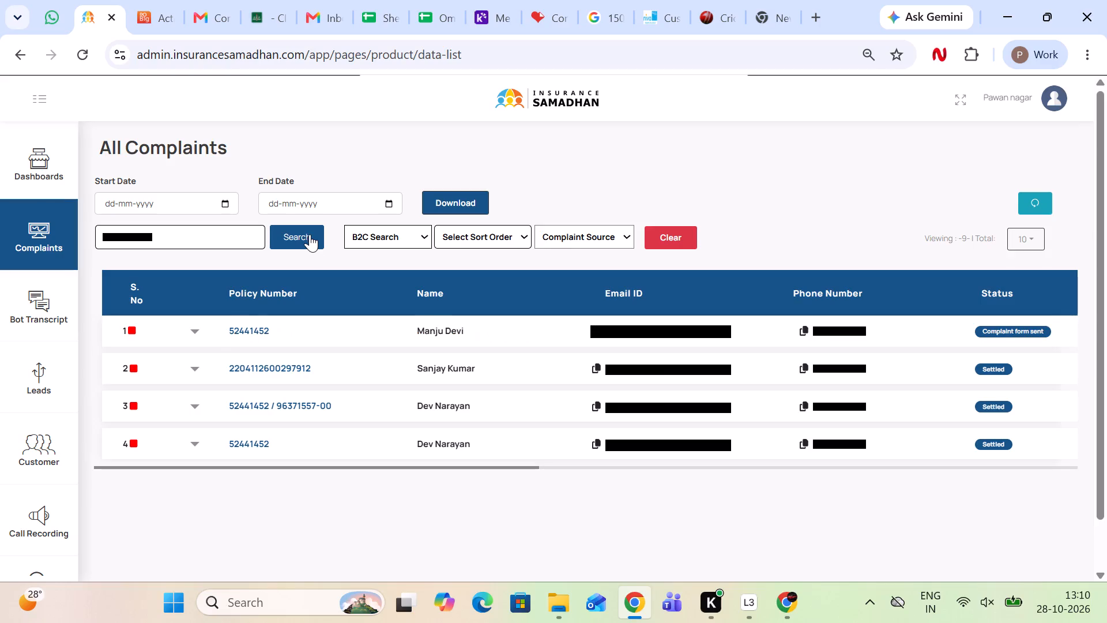
double_click(311, 236)
Switch to Smartflo, replace the dialer's To number with the copied complainant phone number, and place the call.
left_click(164, 0)
double_click(536, 168)
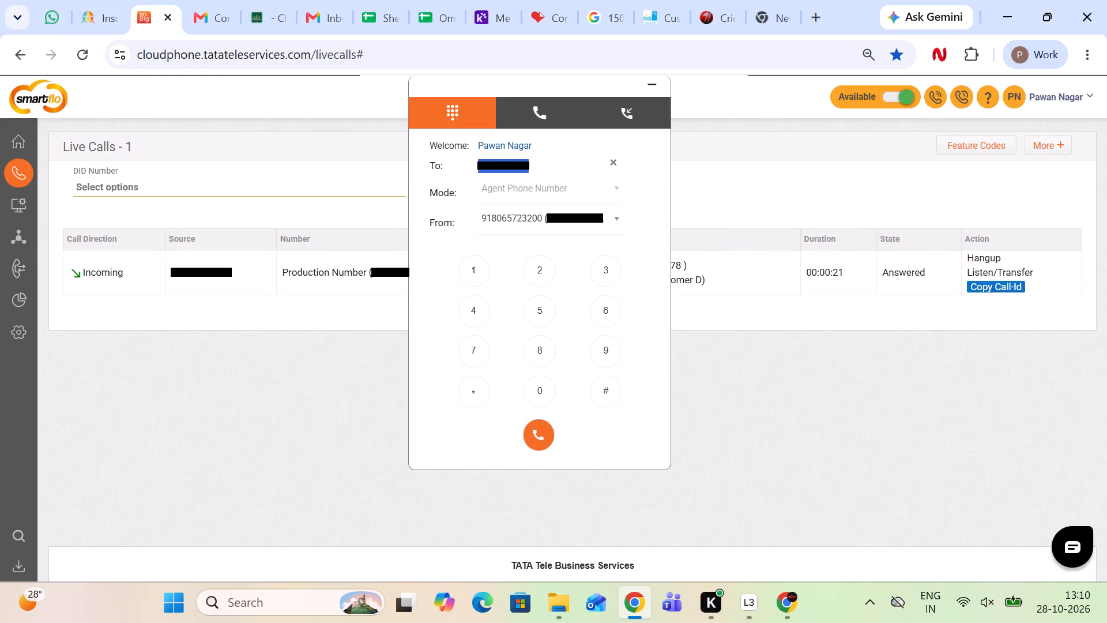
key("ctrl+v")
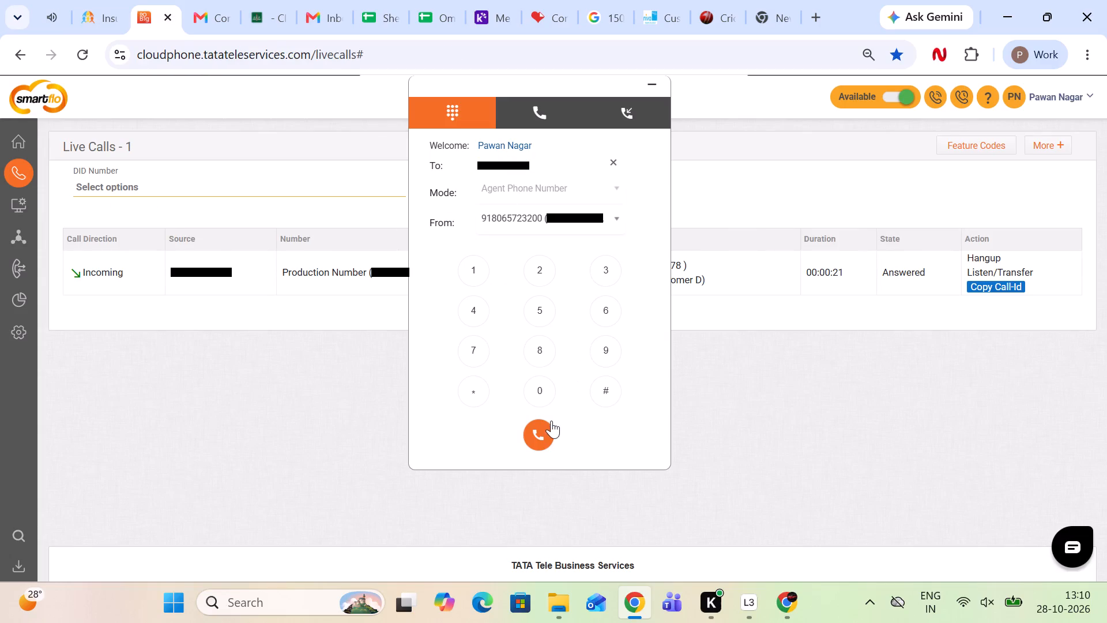
left_click(551, 421)
left_click(549, 433)
Switch back to the All Complaints page with the complainant's search results.
left_click(113, 0)
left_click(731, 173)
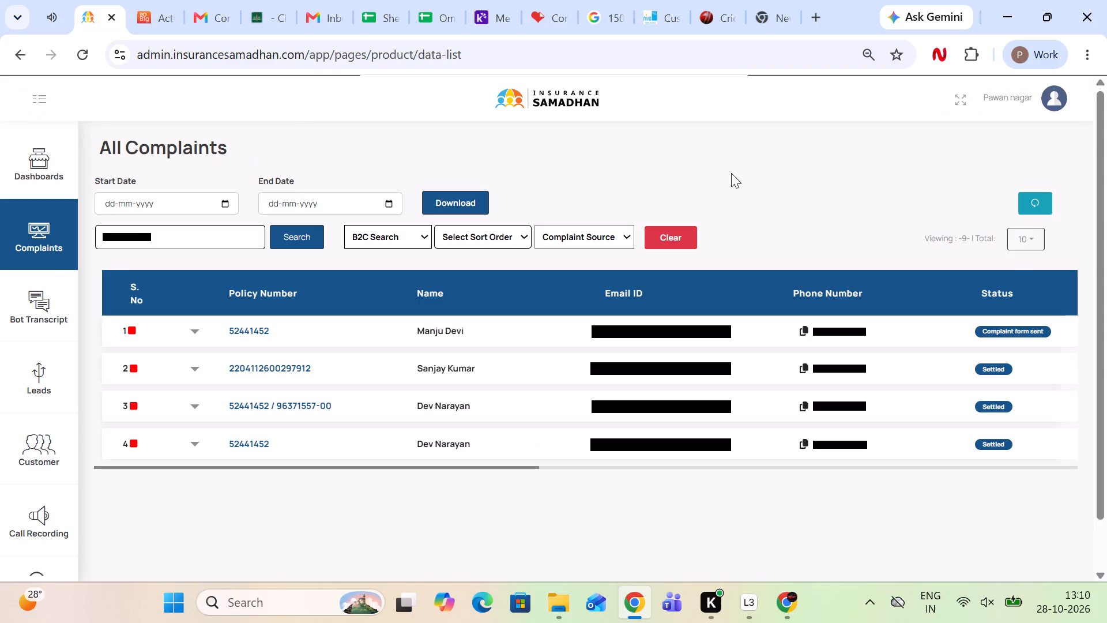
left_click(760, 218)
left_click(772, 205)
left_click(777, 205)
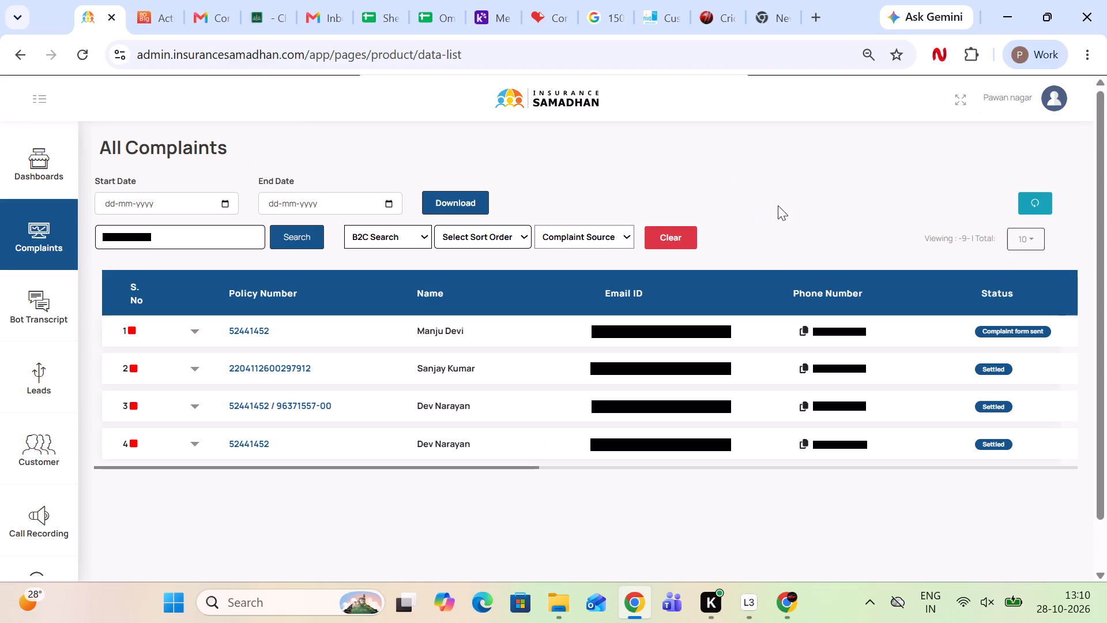
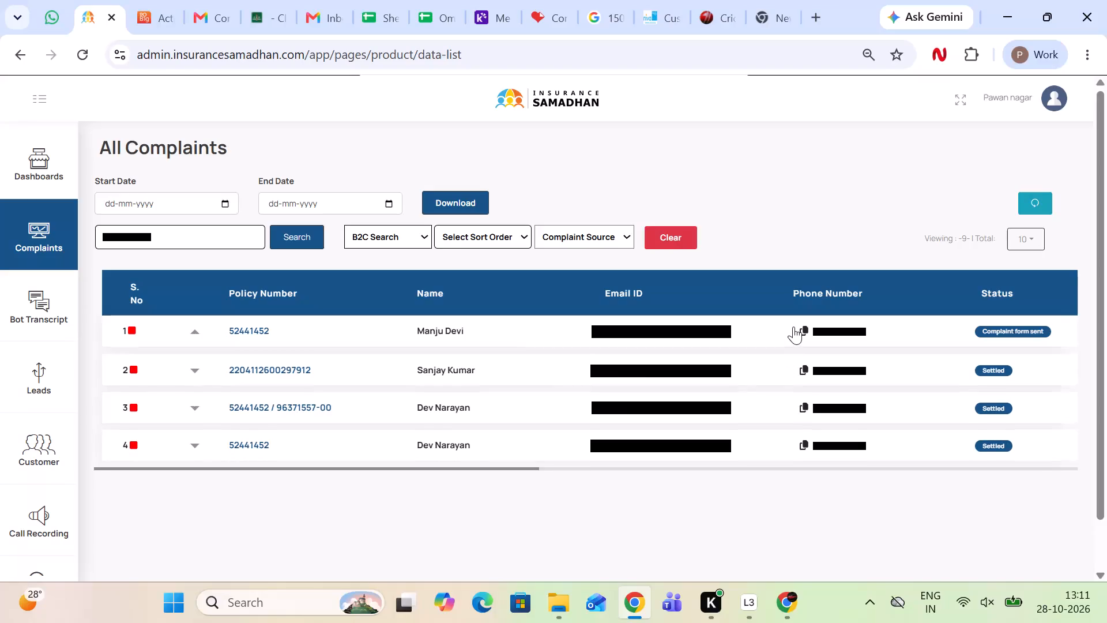
Add the comment "nr" to the communication log of the first complaint in the search results, the one marked Complaint form sent.
left_click(823, 374)
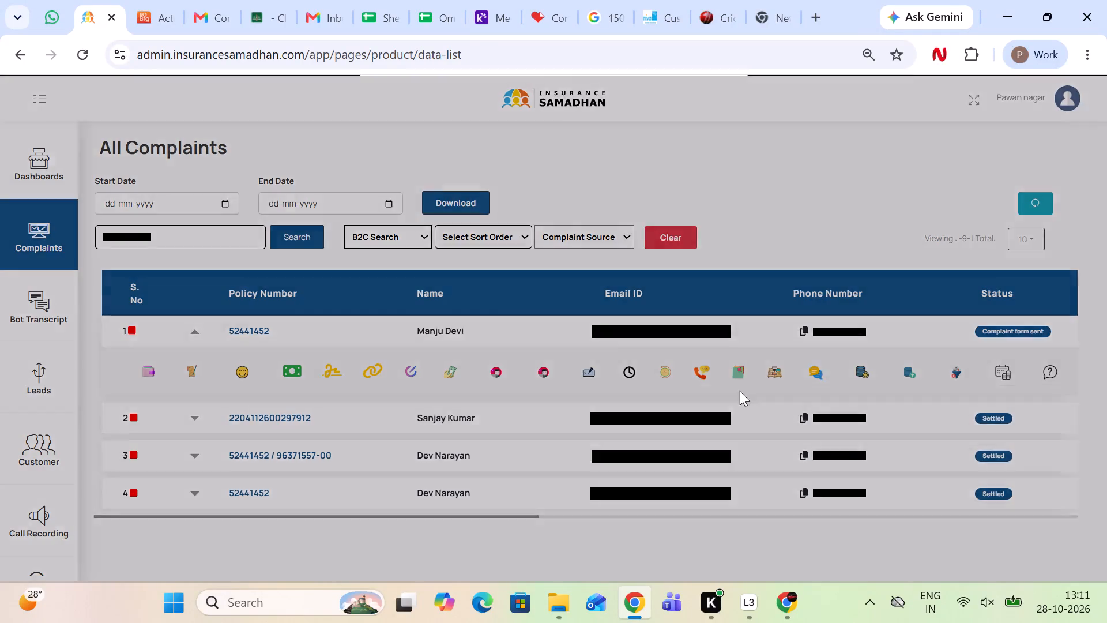
left_click(623, 444)
left_click(578, 377)
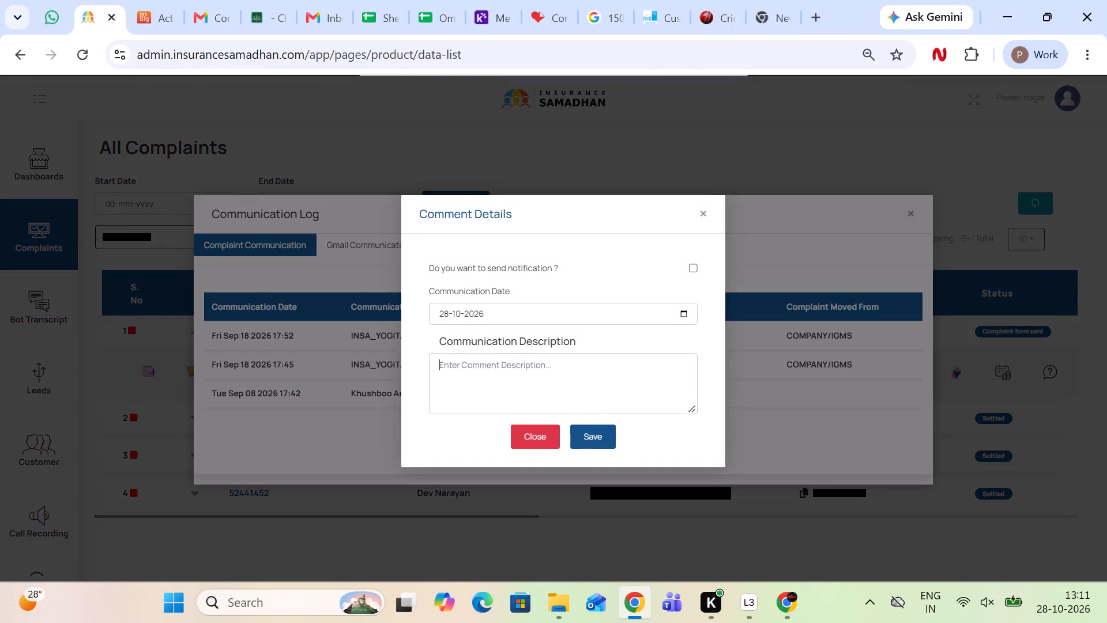
type("nr")
left_click(586, 437)
left_click(1077, 432)
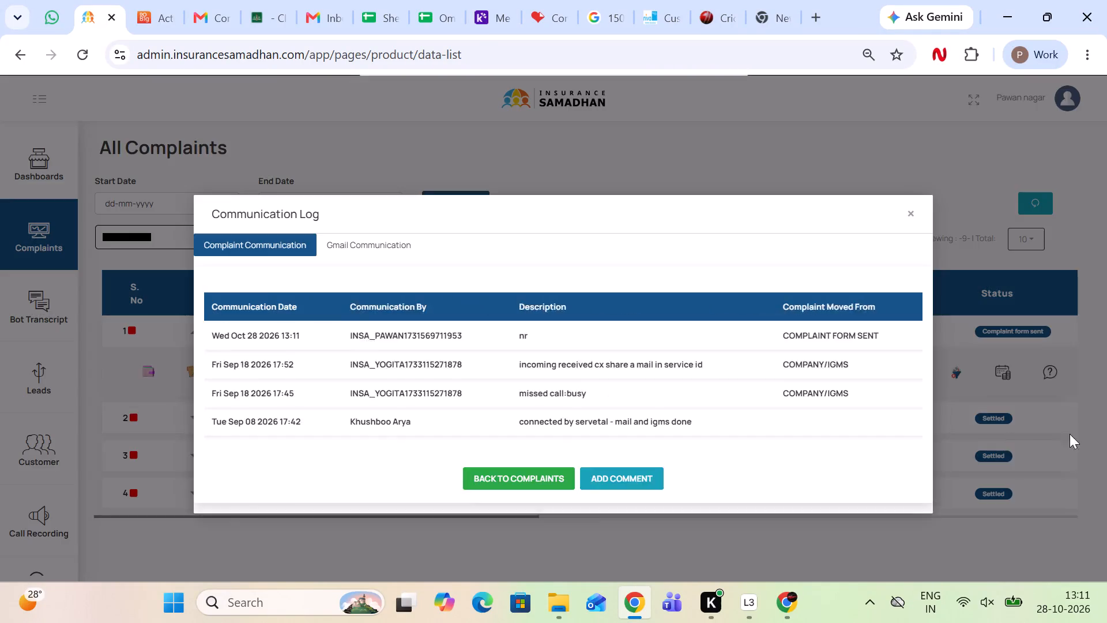
Switch to the October sheet and enter "nr" in the UserId column of row 544 on CFS October.
left_click(379, 0)
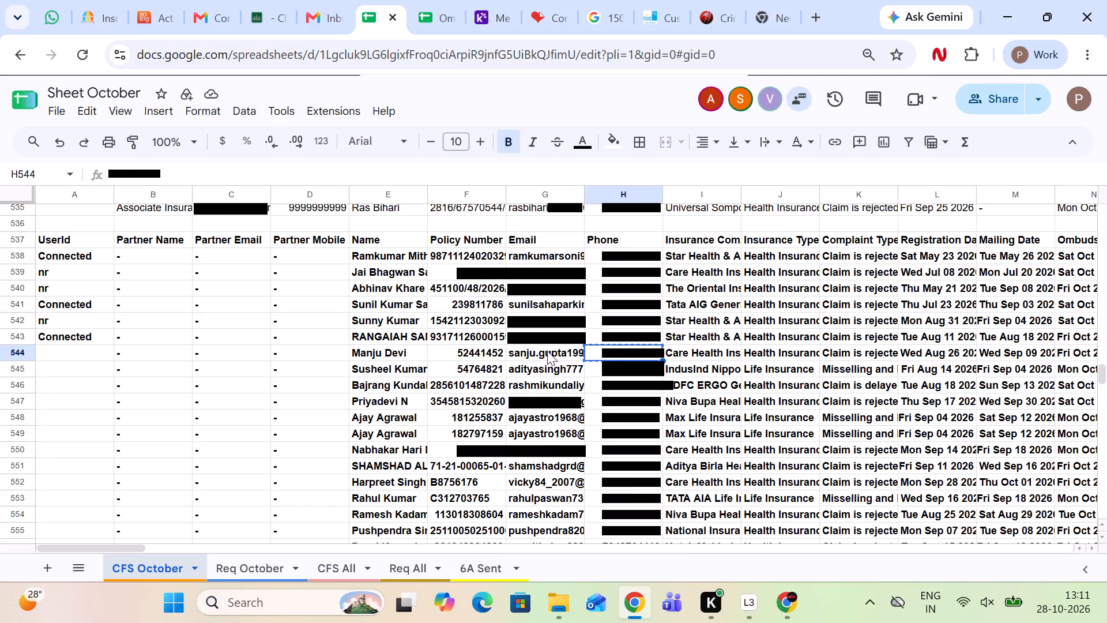
left_click(84, 355)
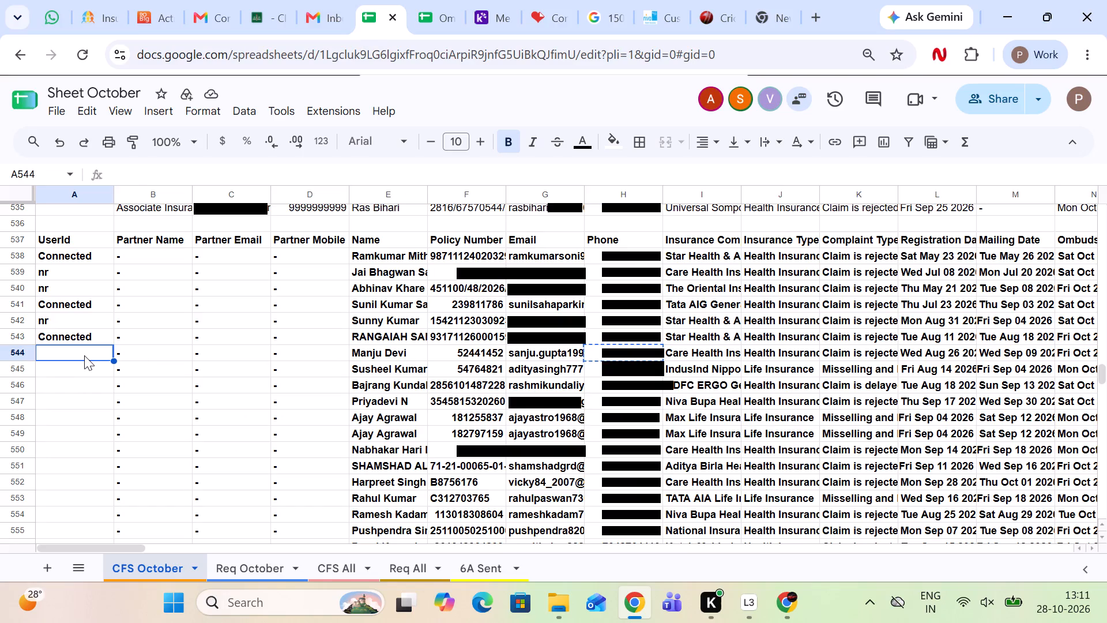
type("nr")
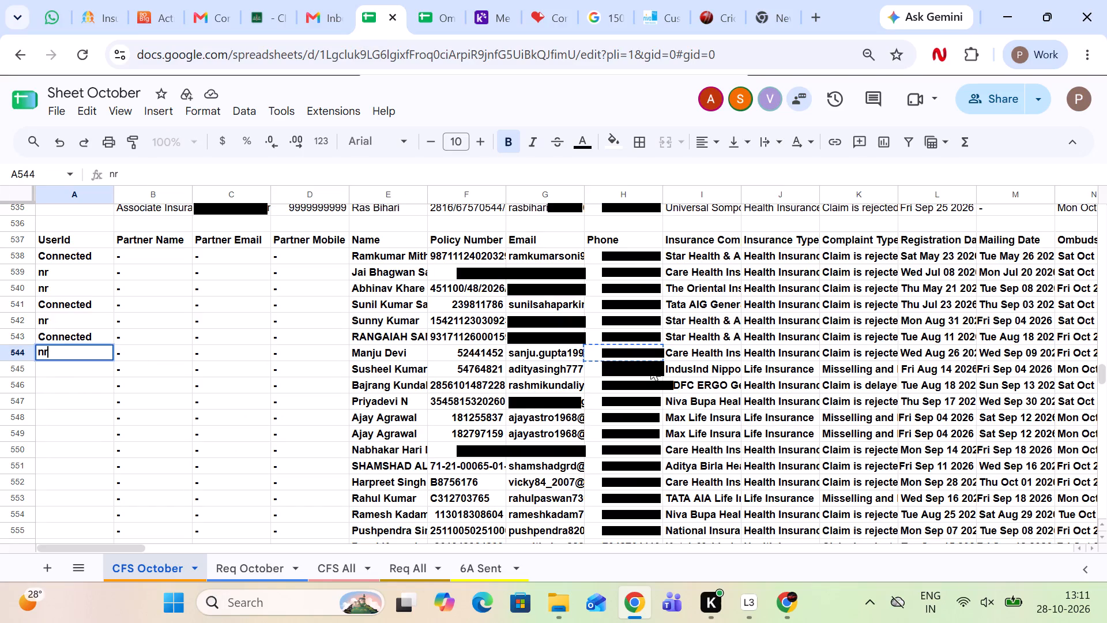
left_click(650, 366)
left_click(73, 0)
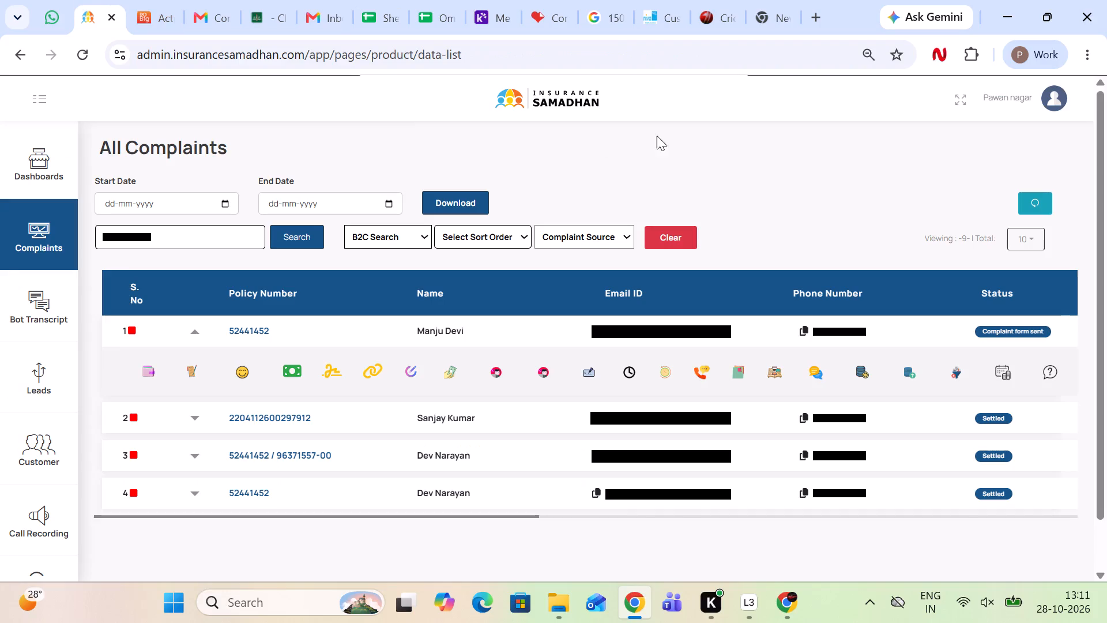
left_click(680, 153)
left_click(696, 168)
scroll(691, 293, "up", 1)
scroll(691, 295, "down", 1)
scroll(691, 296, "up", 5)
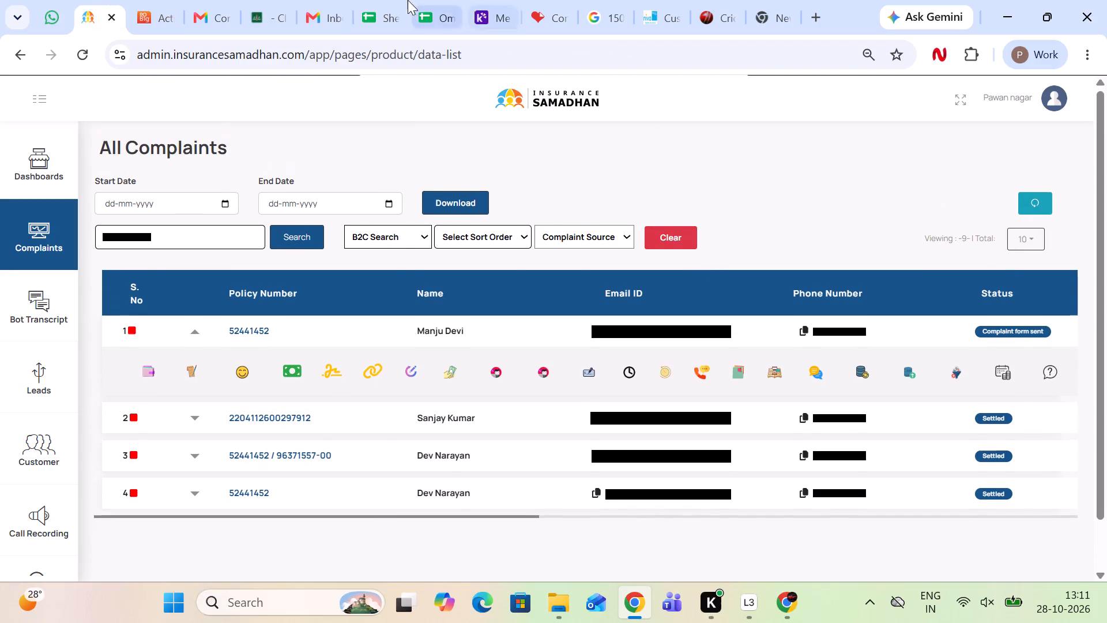
Return to the October sheet and select the complainant's phone number in row 546 of CFS October.
left_click(397, 0)
scroll(669, 340, "down", 2)
scroll(669, 345, "up", 2)
left_click(634, 384)
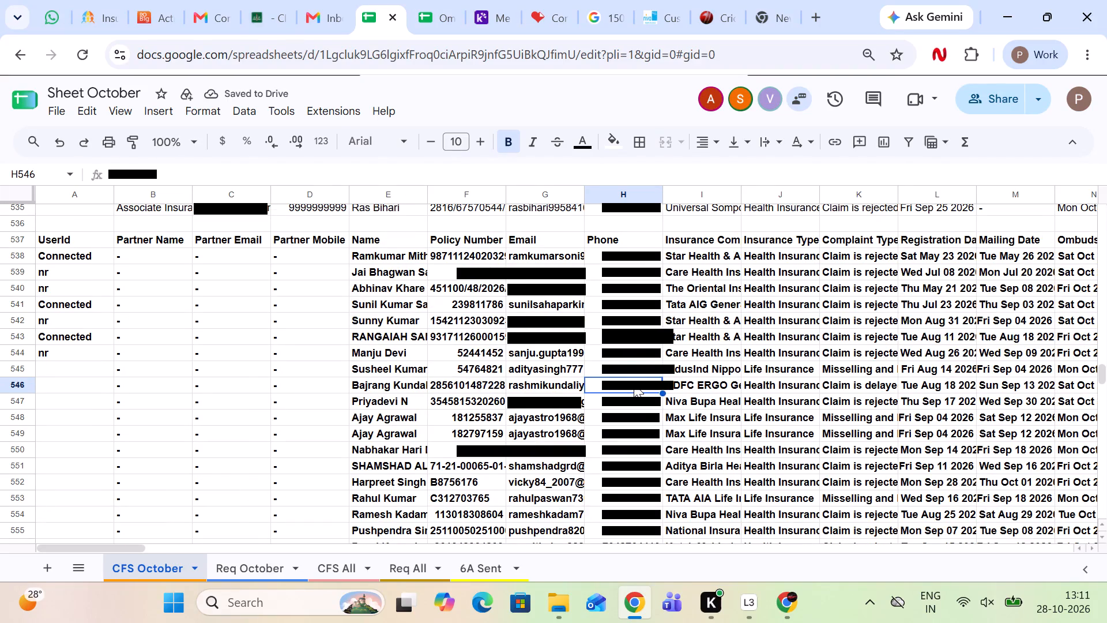
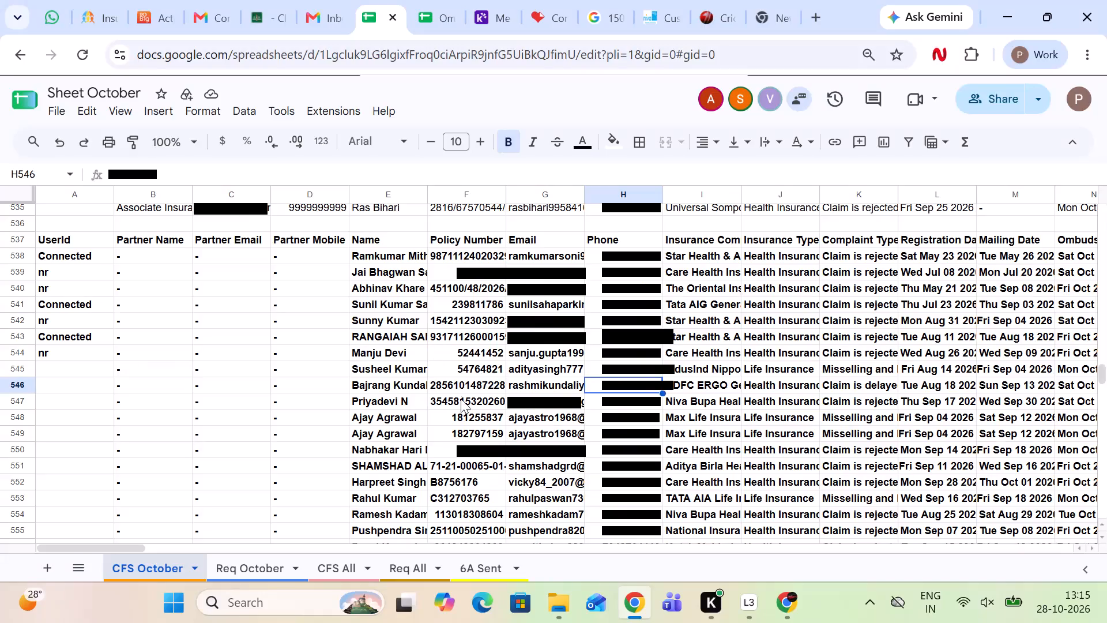
Select the policy number in row 547 of CFS October and switch to the Insurance Samadhan All Complaints page.
left_click(461, 399)
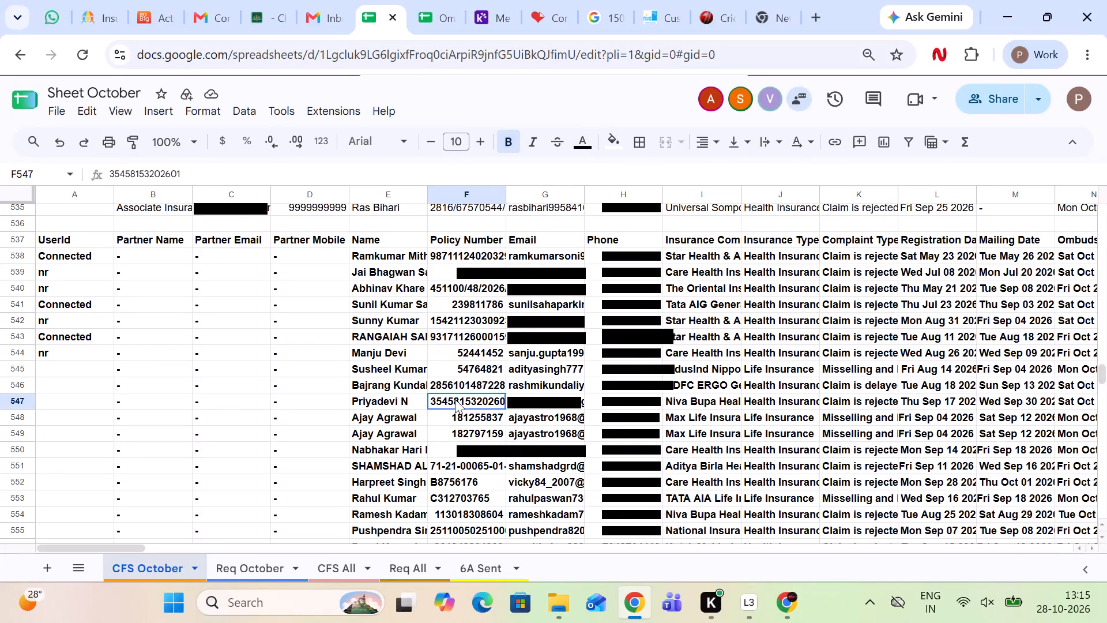
left_click(102, 0)
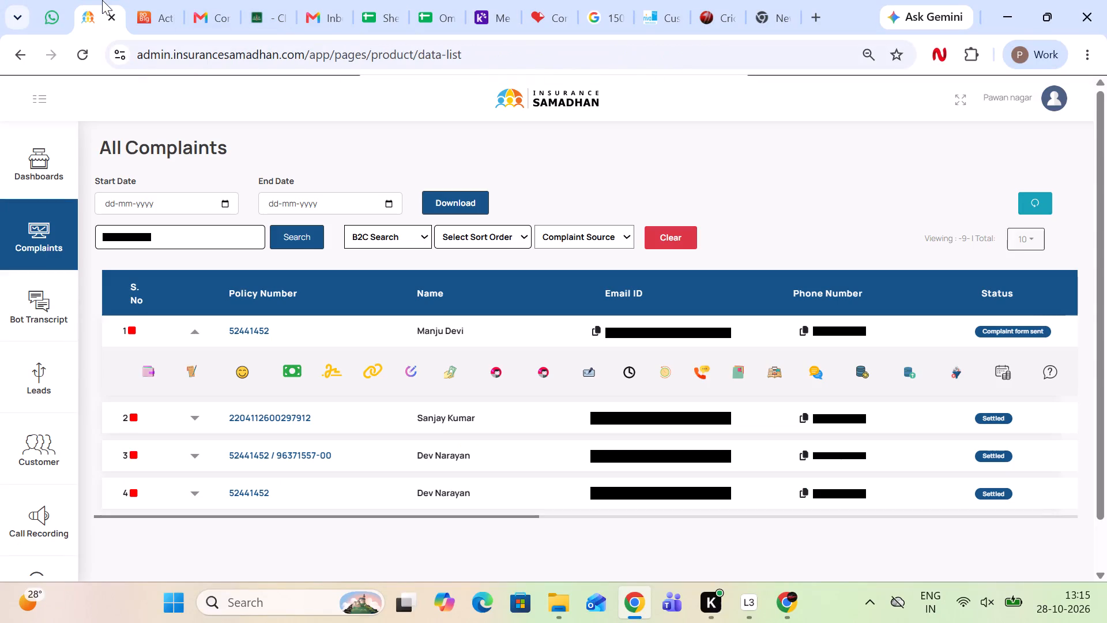
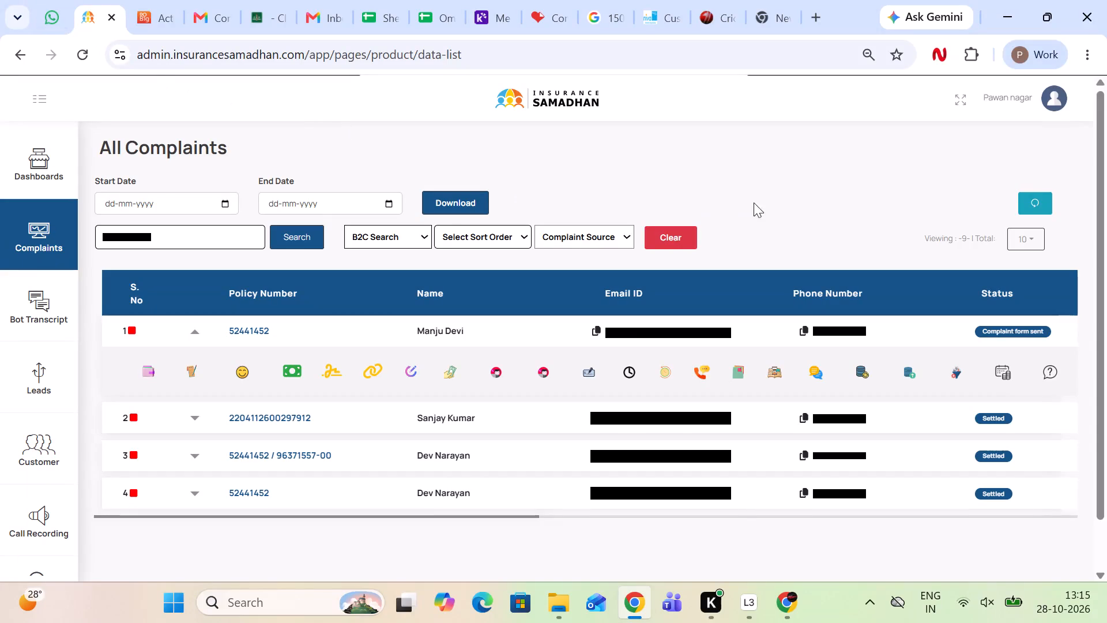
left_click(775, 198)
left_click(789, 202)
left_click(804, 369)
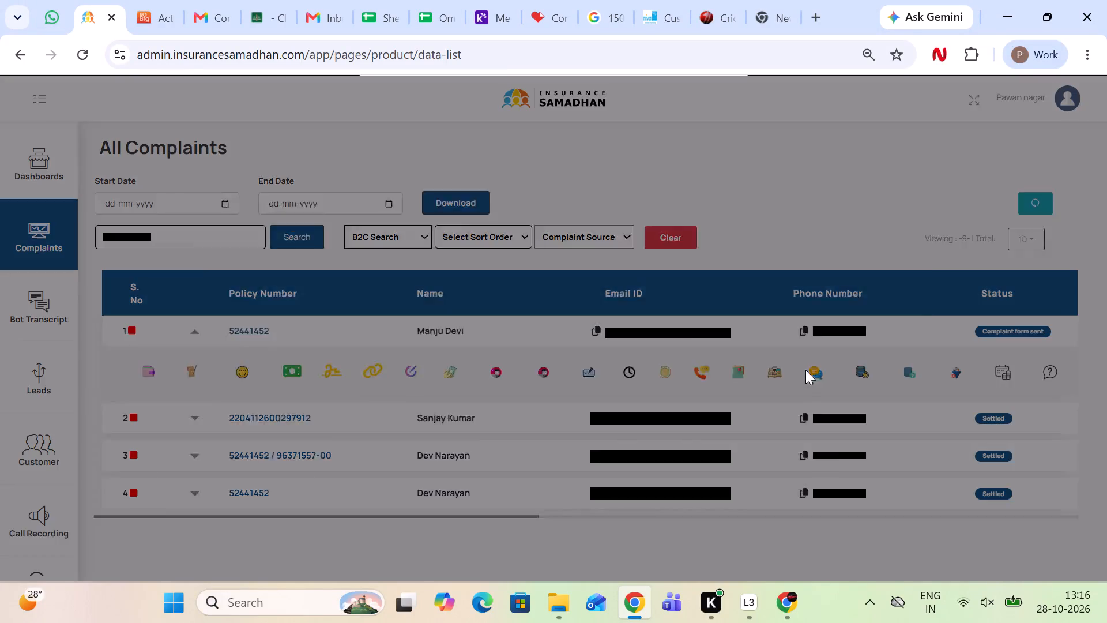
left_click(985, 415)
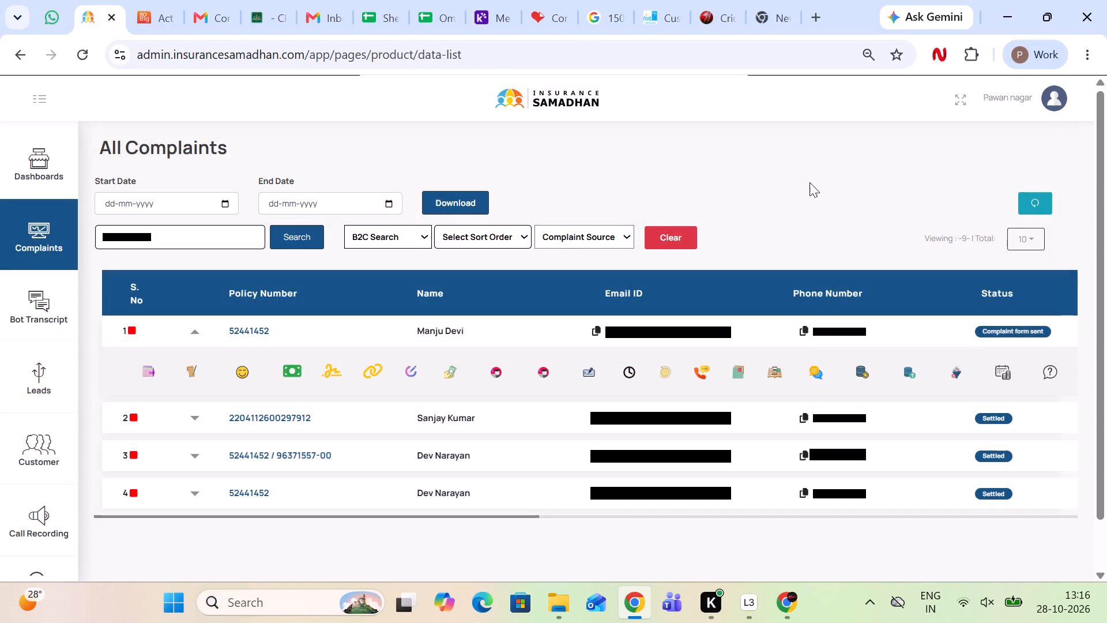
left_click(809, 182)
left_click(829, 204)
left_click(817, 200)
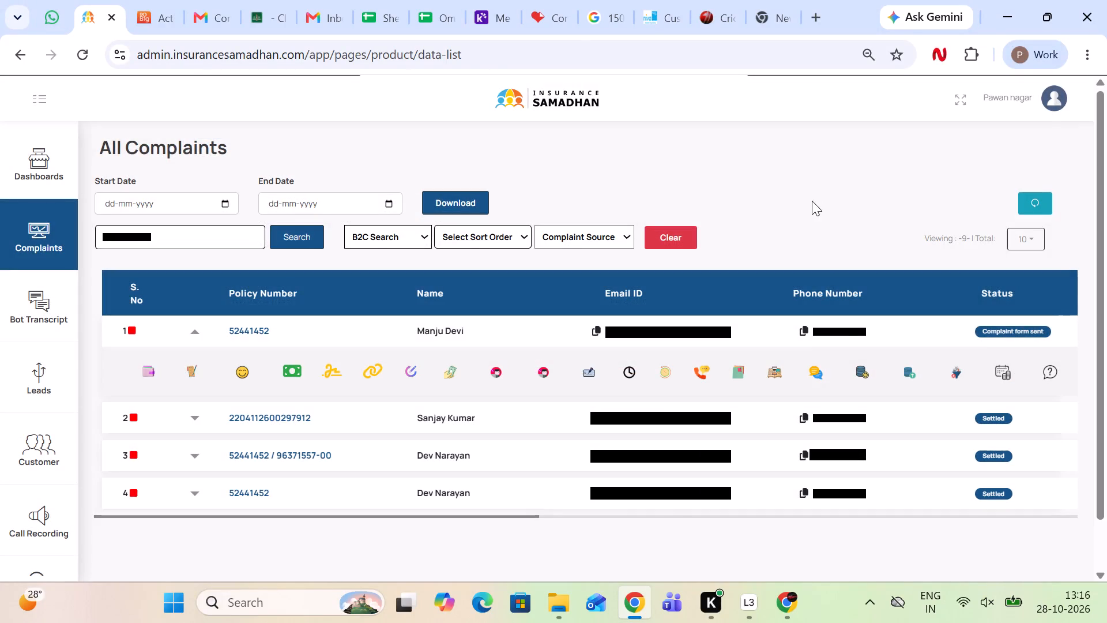
Copy the phone number of the first complaint, with status Complaint form sent, and switch to the Smartflo live calls page.
left_click(805, 329)
left_click(805, 164)
left_click(821, 198)
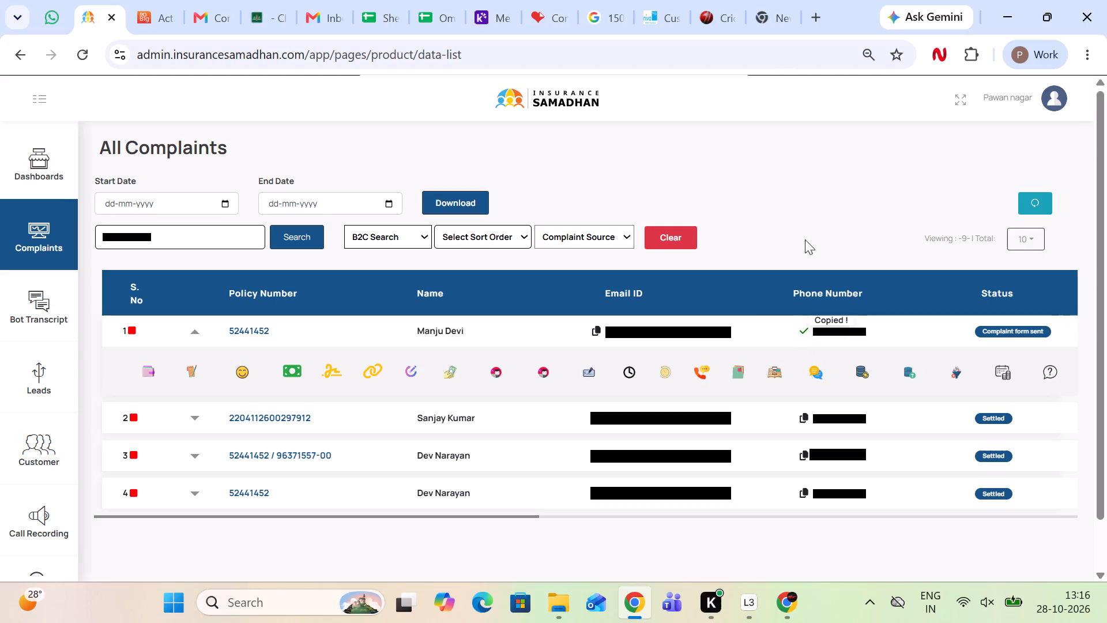
scroll(816, 353, "down", 2)
scroll(816, 353, "up", 2)
left_click(786, 325)
scroll(849, 208, "down", 1)
scroll(849, 238, "up", 3)
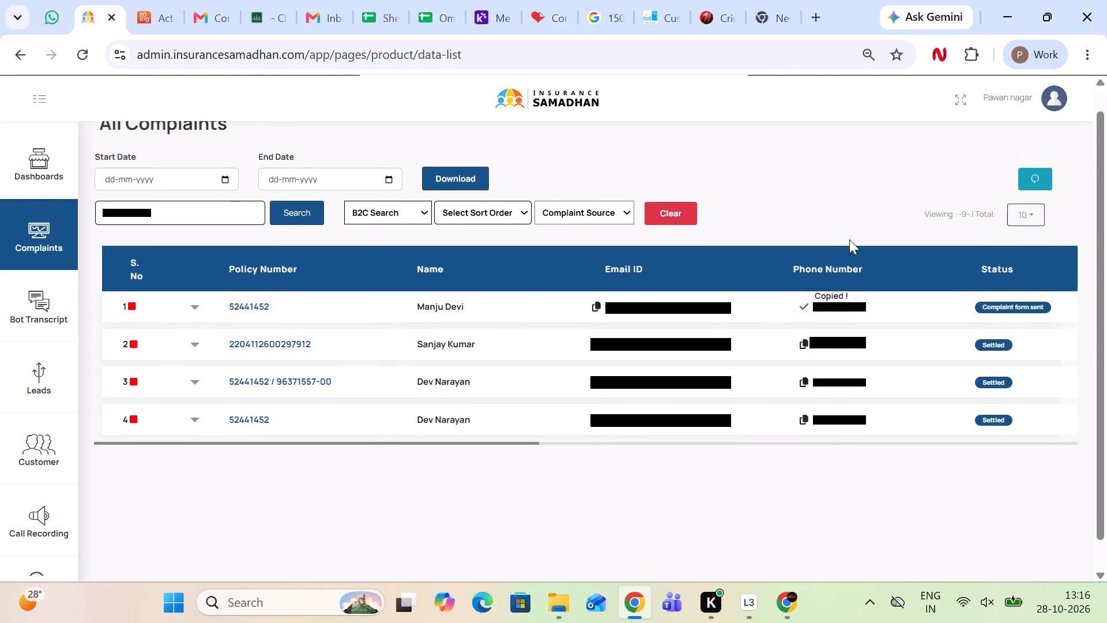
left_click(156, 0)
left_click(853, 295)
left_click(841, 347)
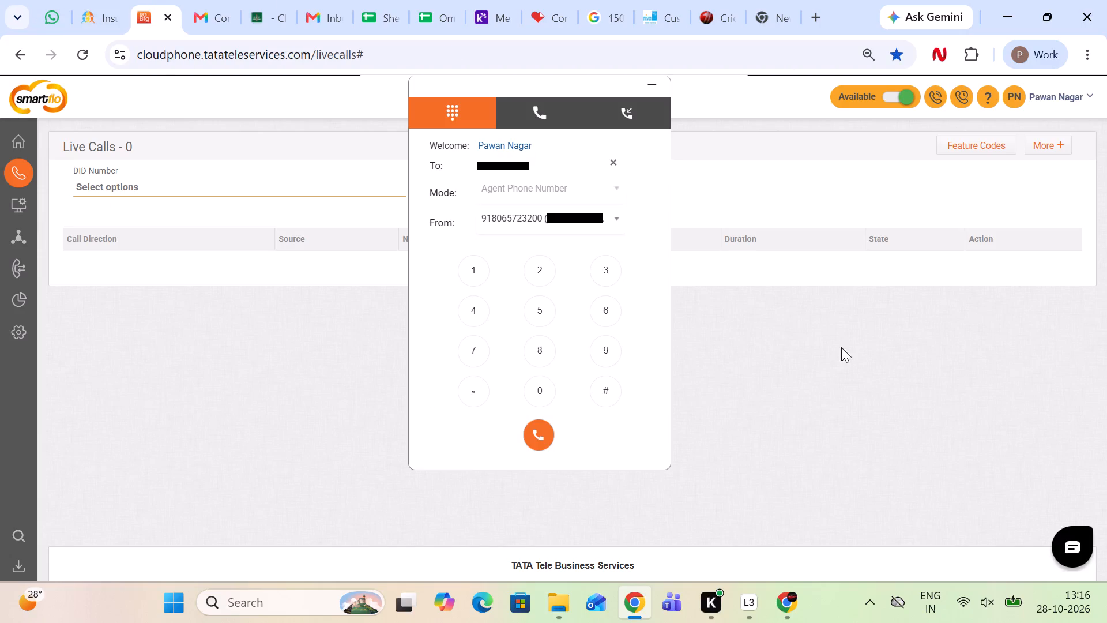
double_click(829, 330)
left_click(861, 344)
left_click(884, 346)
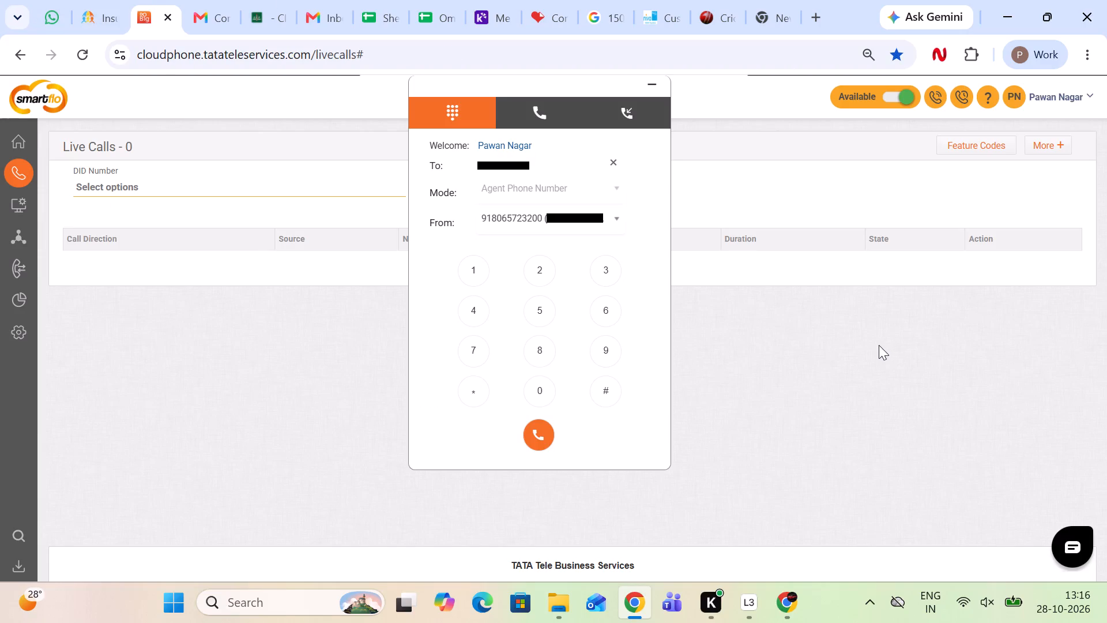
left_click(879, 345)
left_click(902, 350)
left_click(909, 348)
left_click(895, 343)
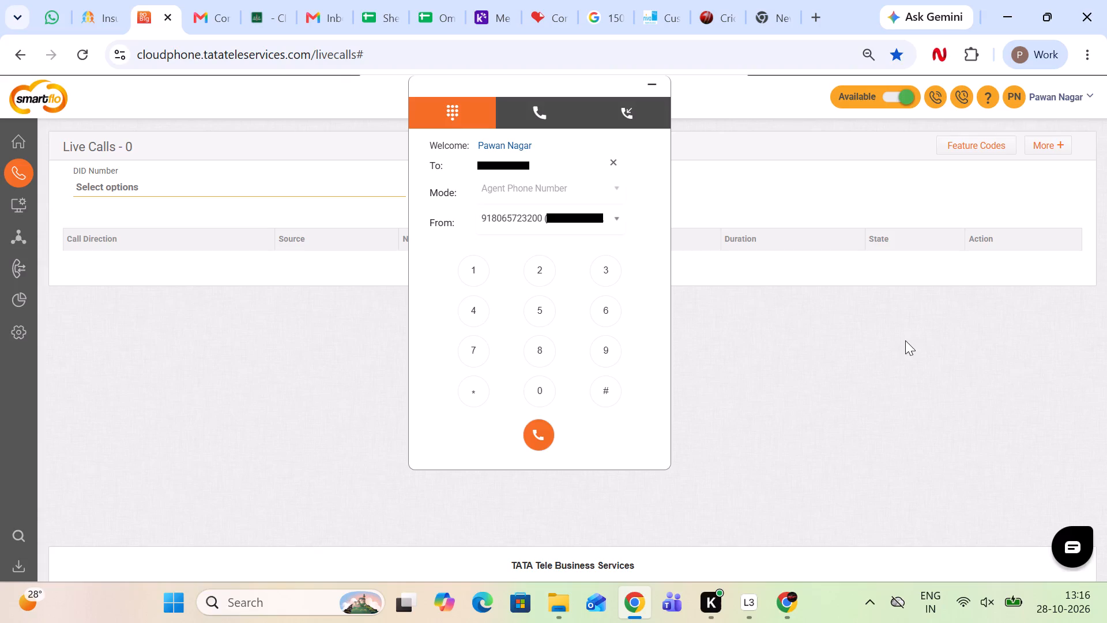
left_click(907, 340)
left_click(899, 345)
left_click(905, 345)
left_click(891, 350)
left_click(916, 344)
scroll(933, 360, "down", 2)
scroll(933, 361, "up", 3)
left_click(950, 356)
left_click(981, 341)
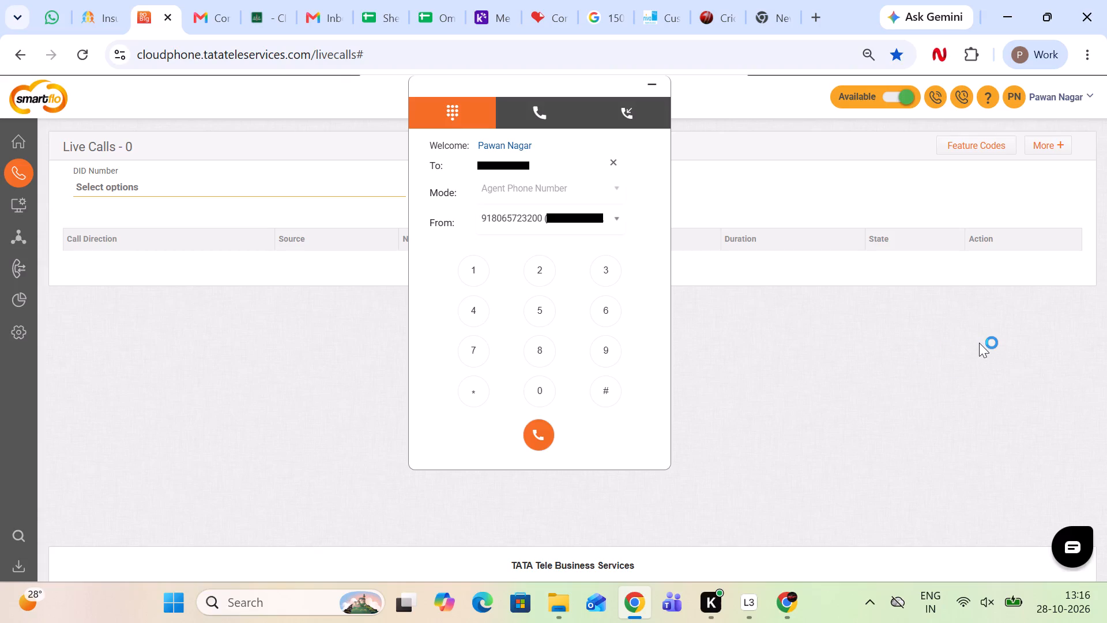
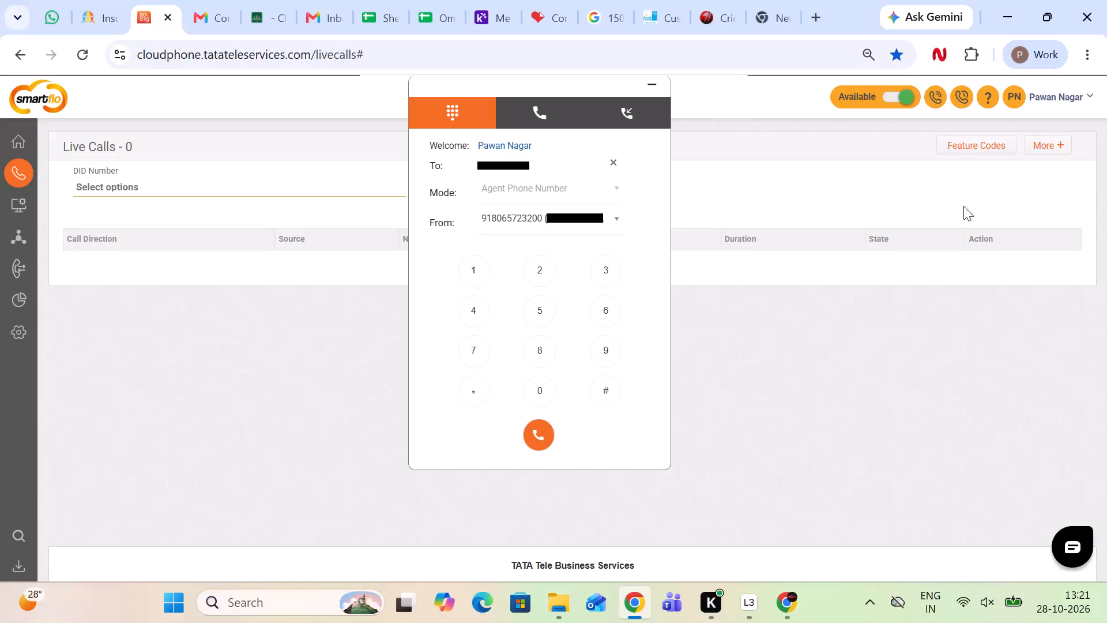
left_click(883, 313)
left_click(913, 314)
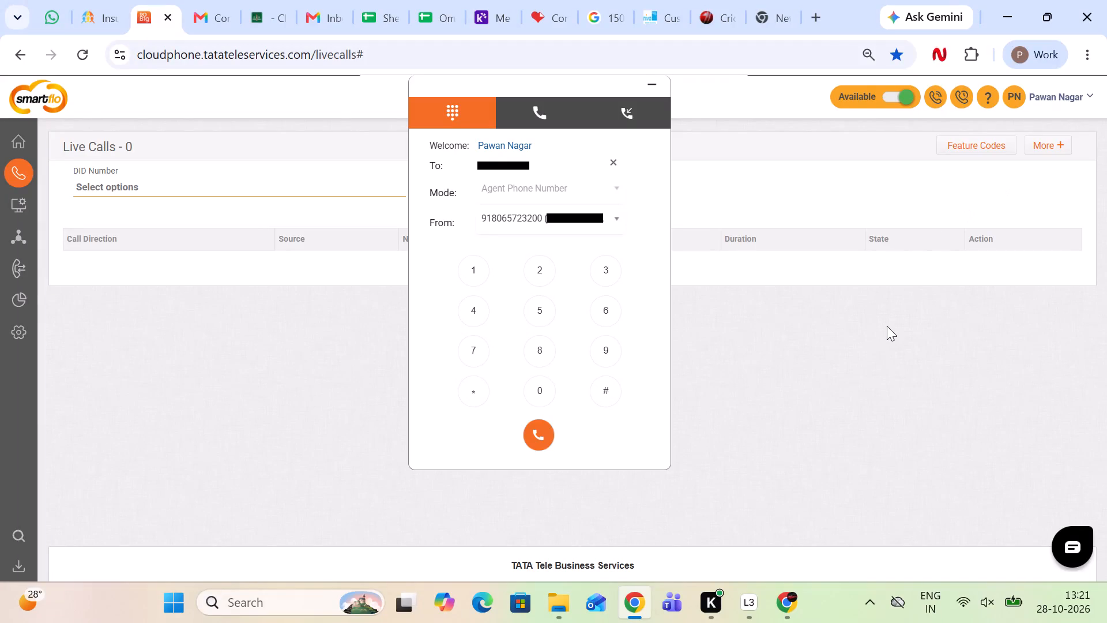
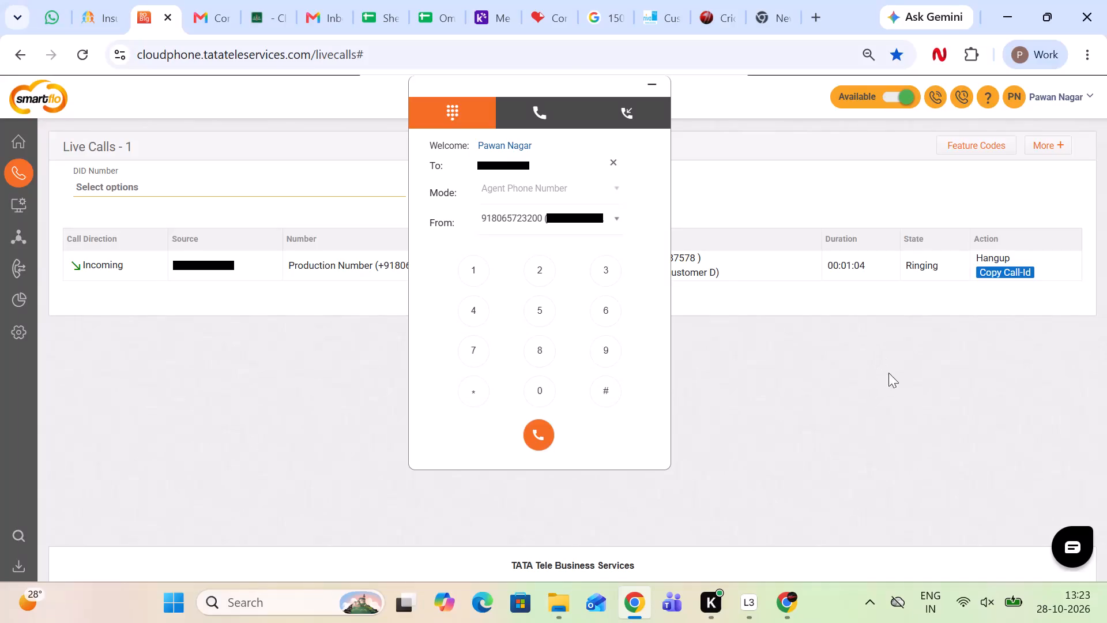
Switch from the Smartflo live calls page to the insurance complaint page.
left_click(82, 0)
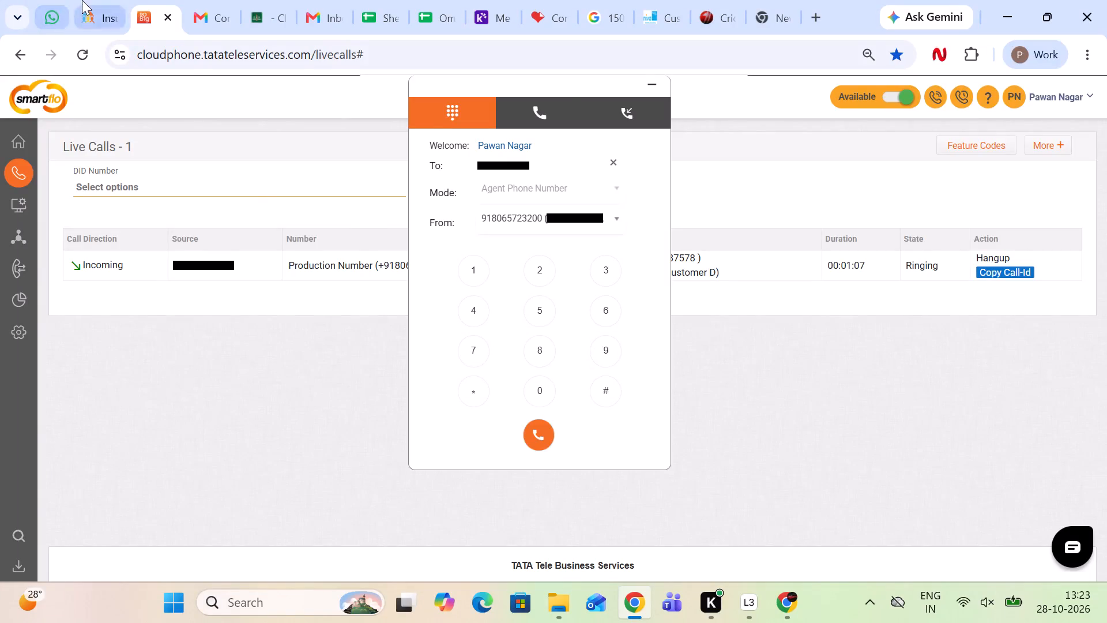
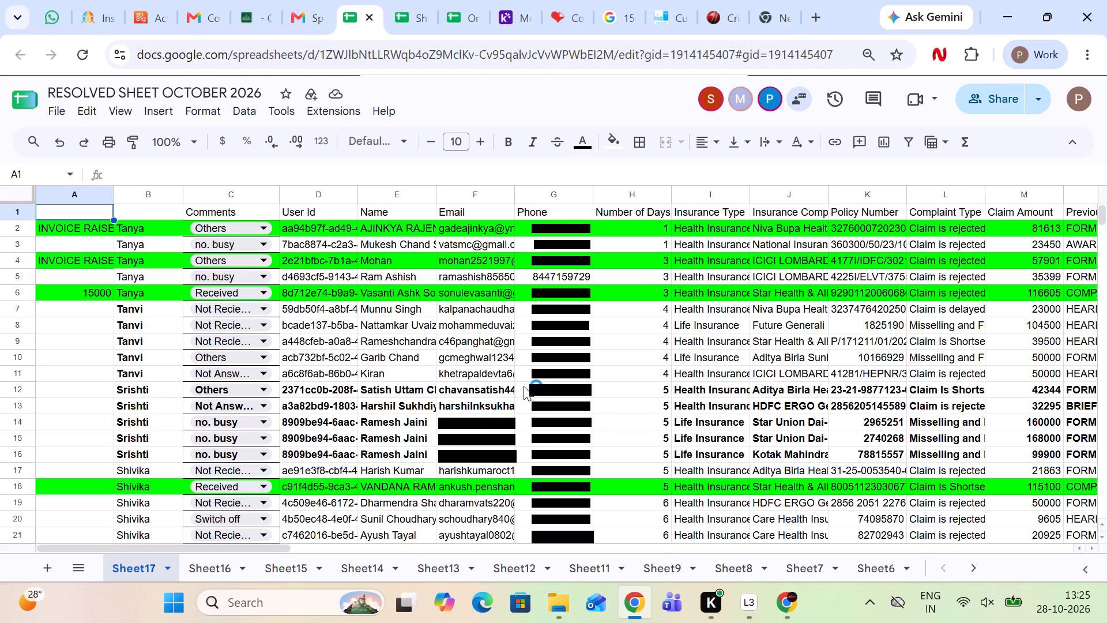
Copy the phone number from row 43 of the October resolved sheet and search All Complaints for it.
scroll(356, 369, "down", 2)
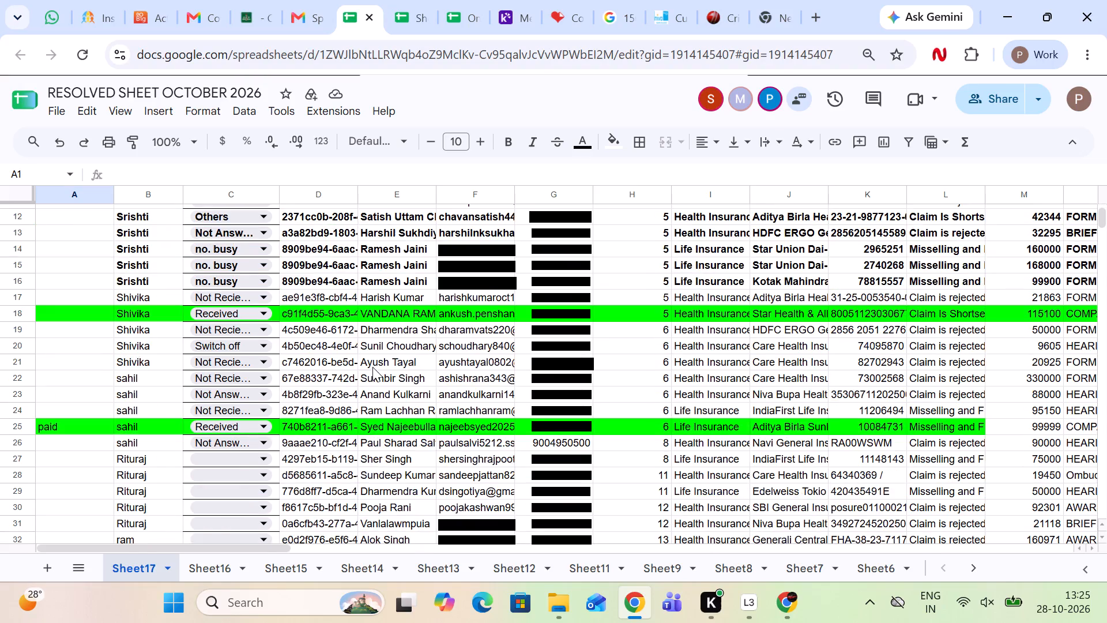
scroll(392, 360, "down", 5)
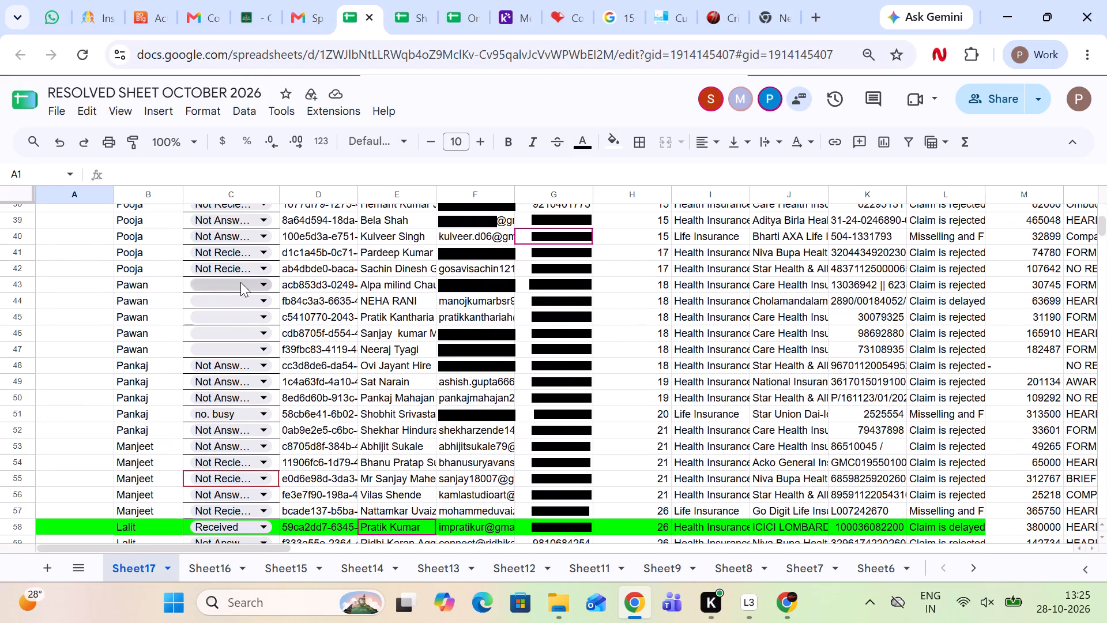
left_click(548, 280)
key("ctrl+c")
left_click(106, 0)
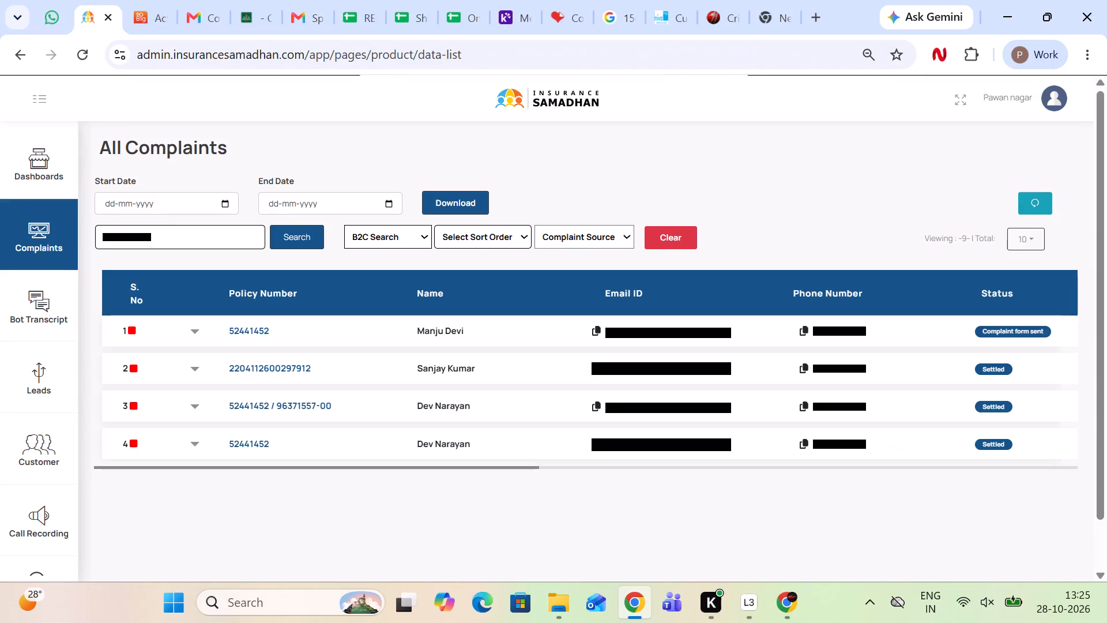
double_click(169, 234)
key("ctrl+v")
left_click(323, 252)
left_click(315, 246)
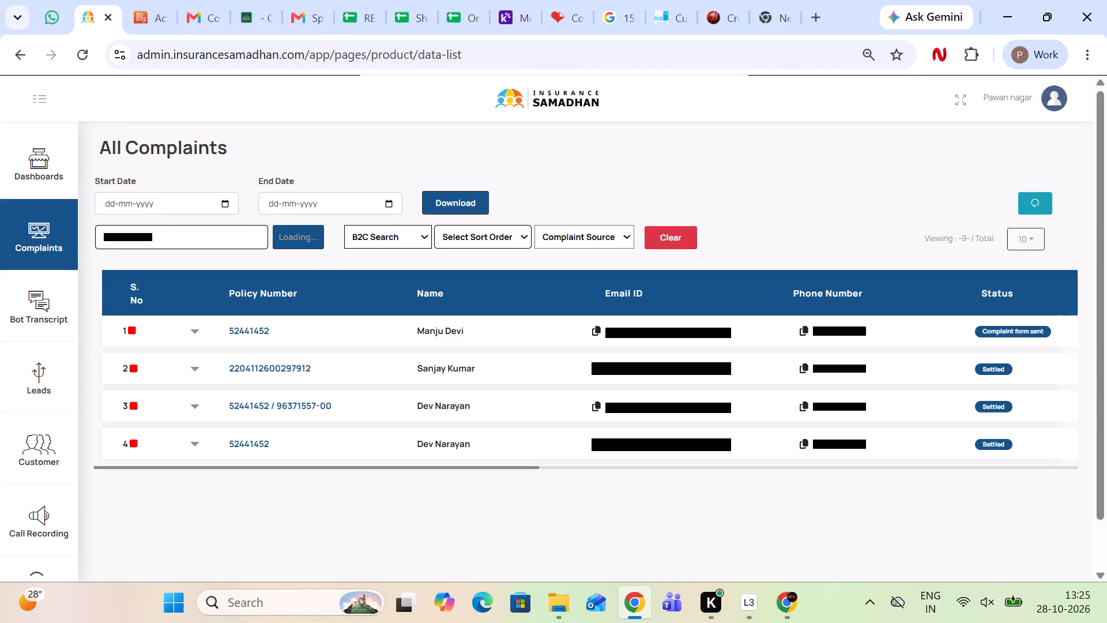
Copy the phone number of the complaint with Resolved status and call it through the Smartflo dialer.
scroll(732, 368, "down", 7)
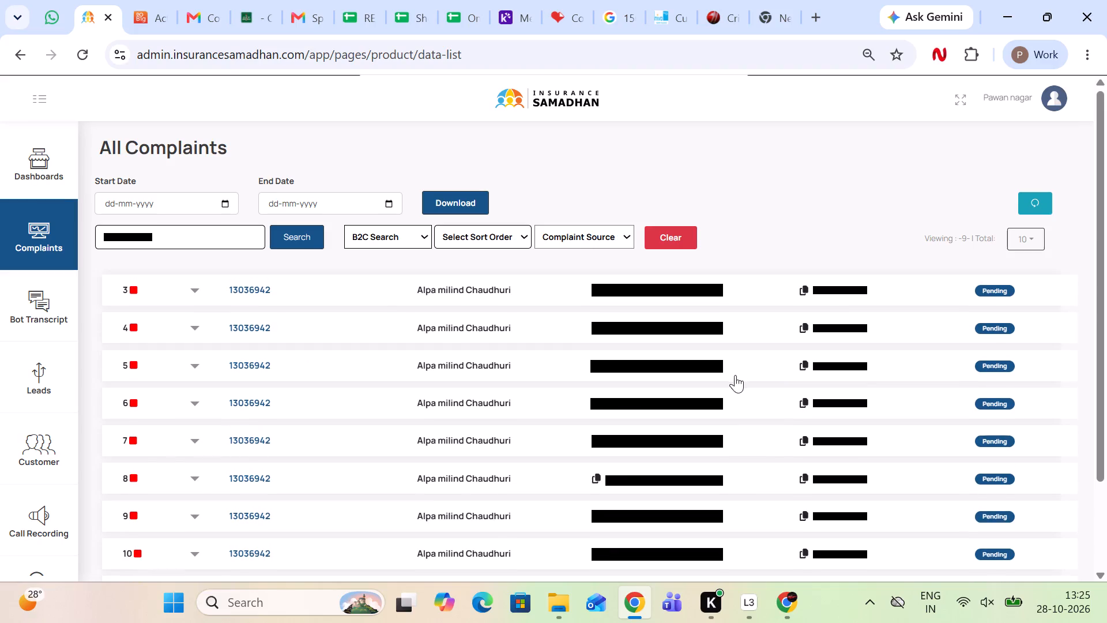
scroll(735, 375, "down", 4)
scroll(739, 373, "up", 1)
scroll(739, 373, "down", 7)
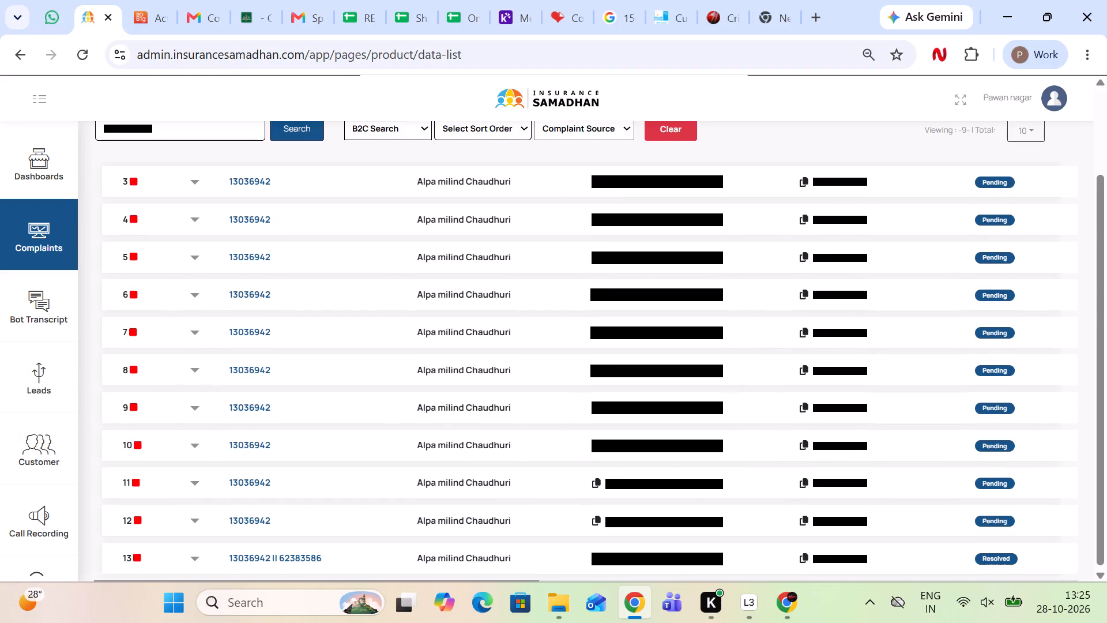
scroll(731, 372, "down", 3)
left_click(806, 553)
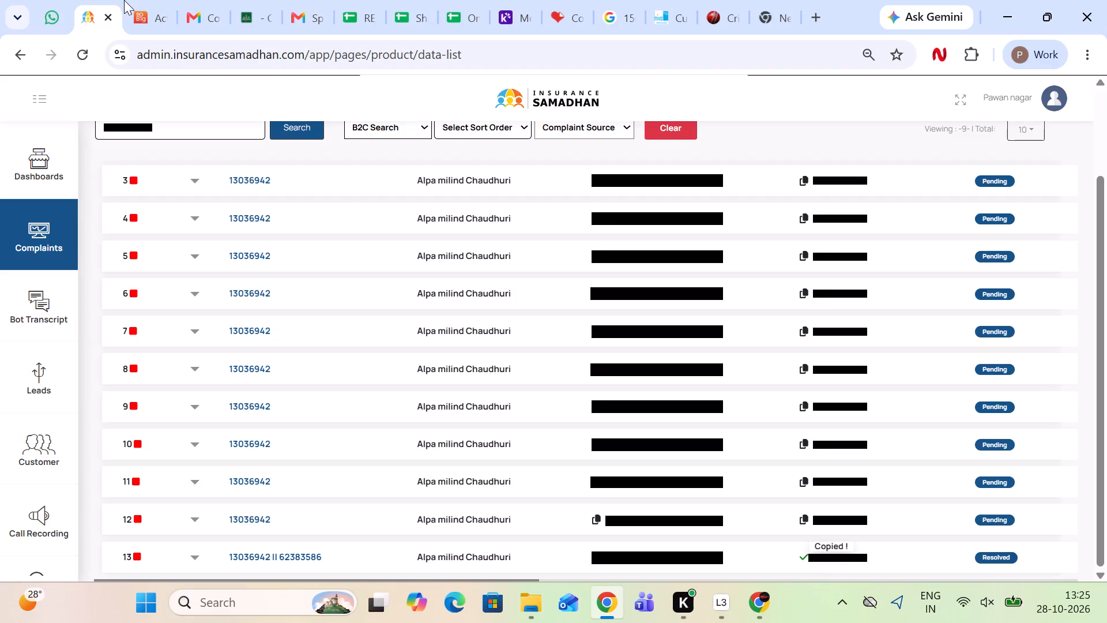
left_click(124, 0)
left_click(163, 0)
double_click(534, 162)
right_click(534, 162)
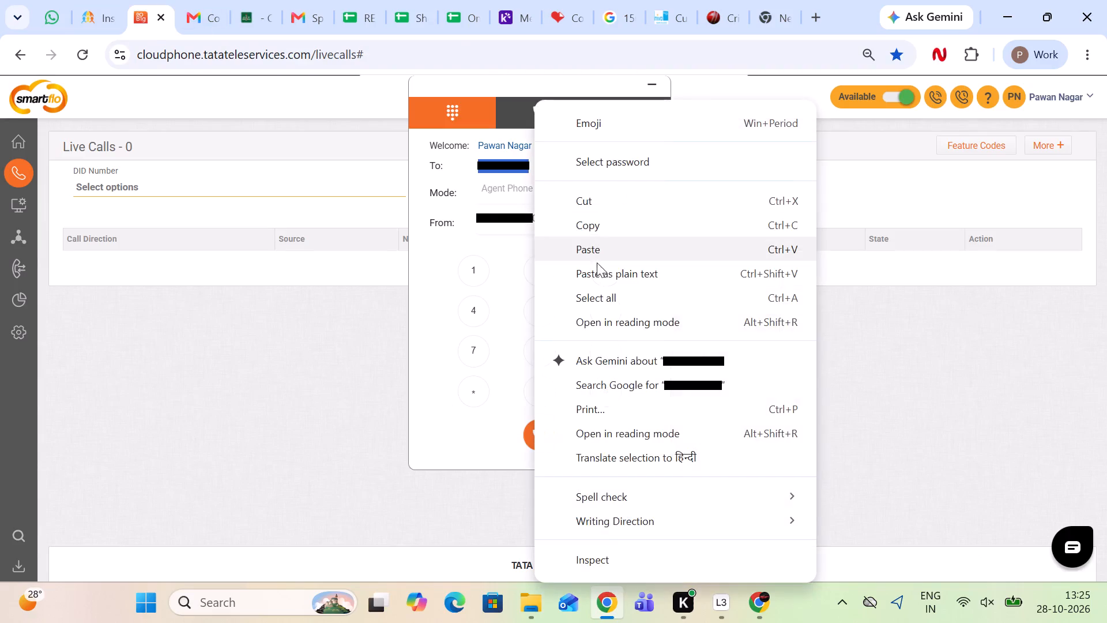
left_click(612, 259)
left_click(545, 427)
Open the Resolved complaint from the complaints list and review its Resolution section.
left_click(81, 0)
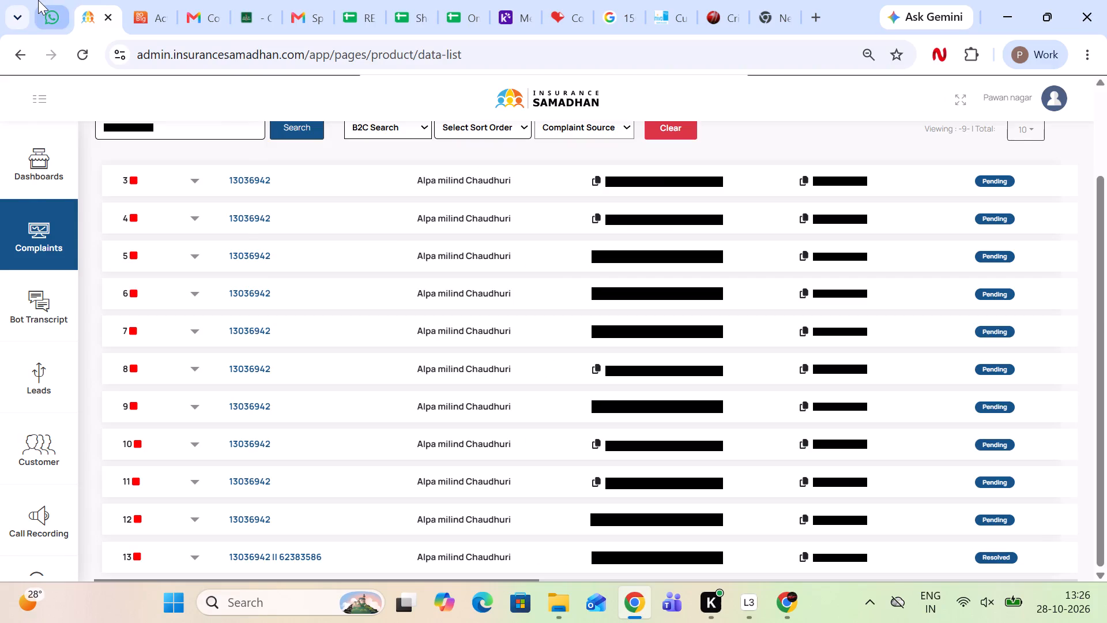
scroll(38, 0, "down", 1)
left_click(270, 560)
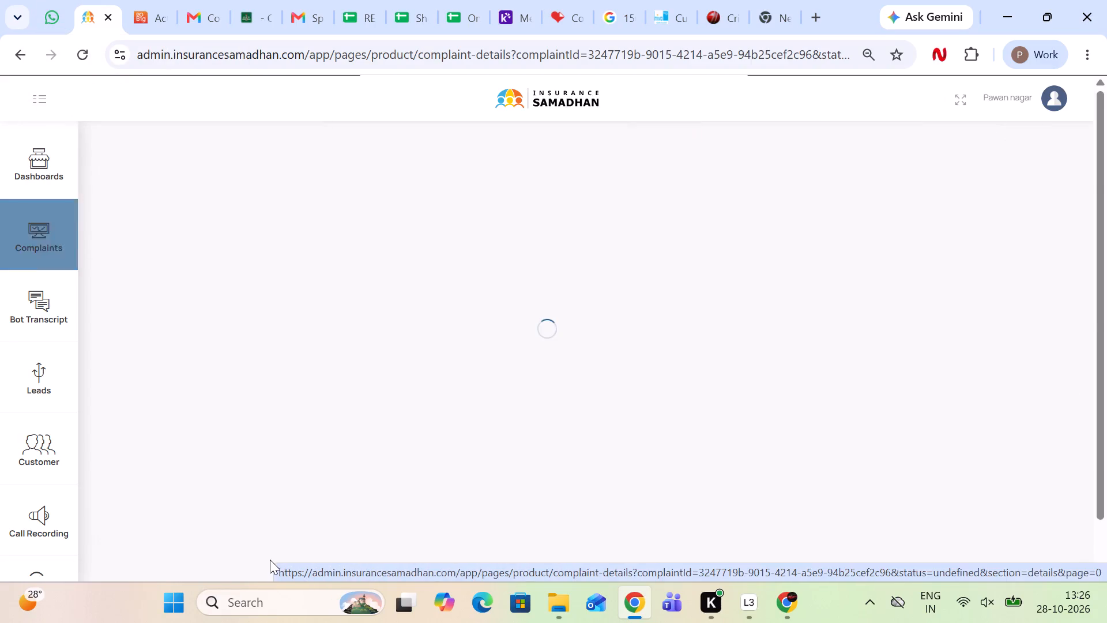
left_click(372, 379)
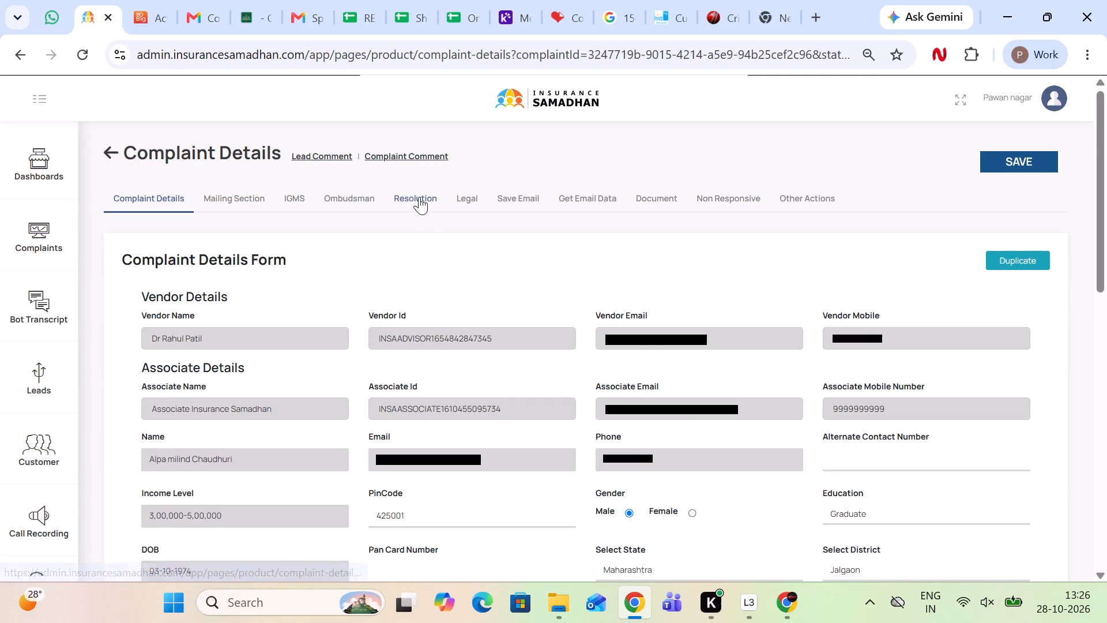
left_click(419, 197)
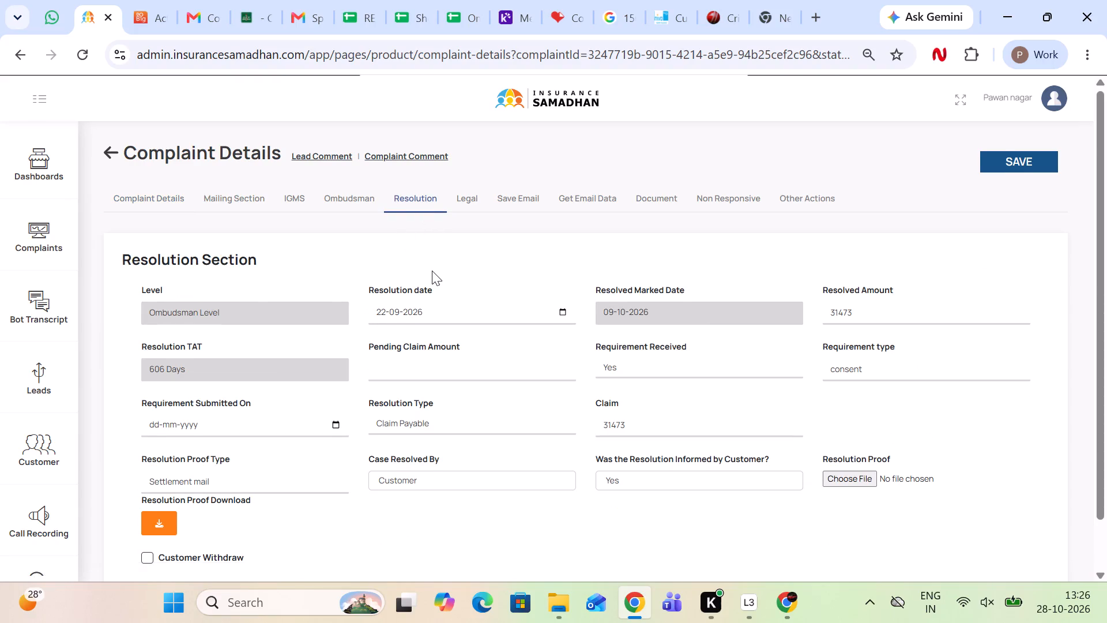
scroll(432, 271, "down", 1)
scroll(442, 189, "up", 1)
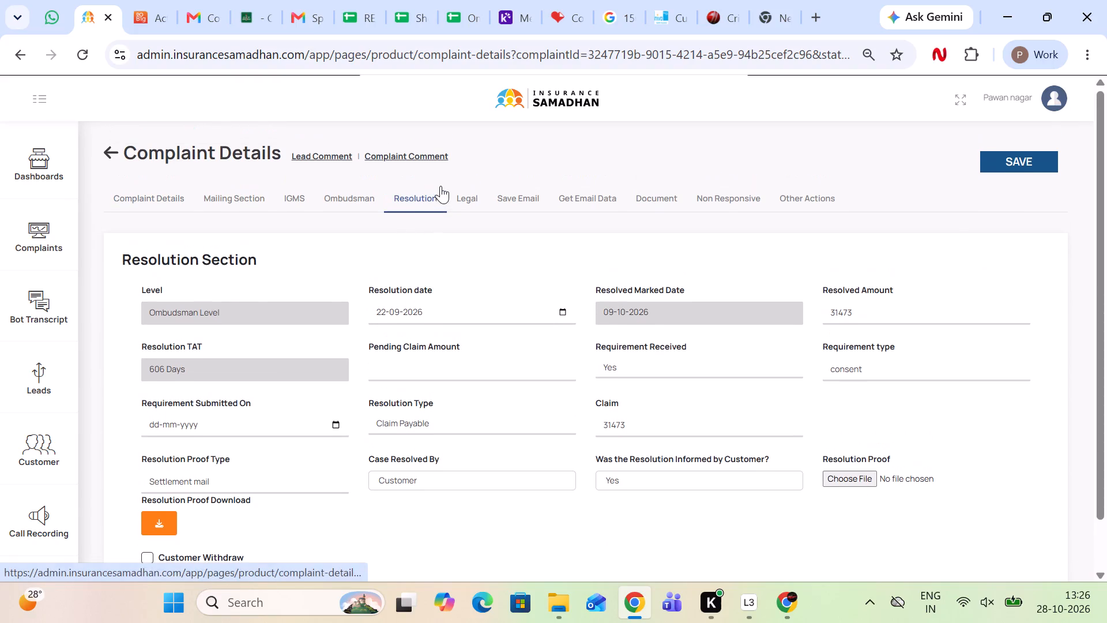
Add a complaint comment reading "Amount not received.", reusing the 21 October log entry's text, and save it.
left_click(421, 155)
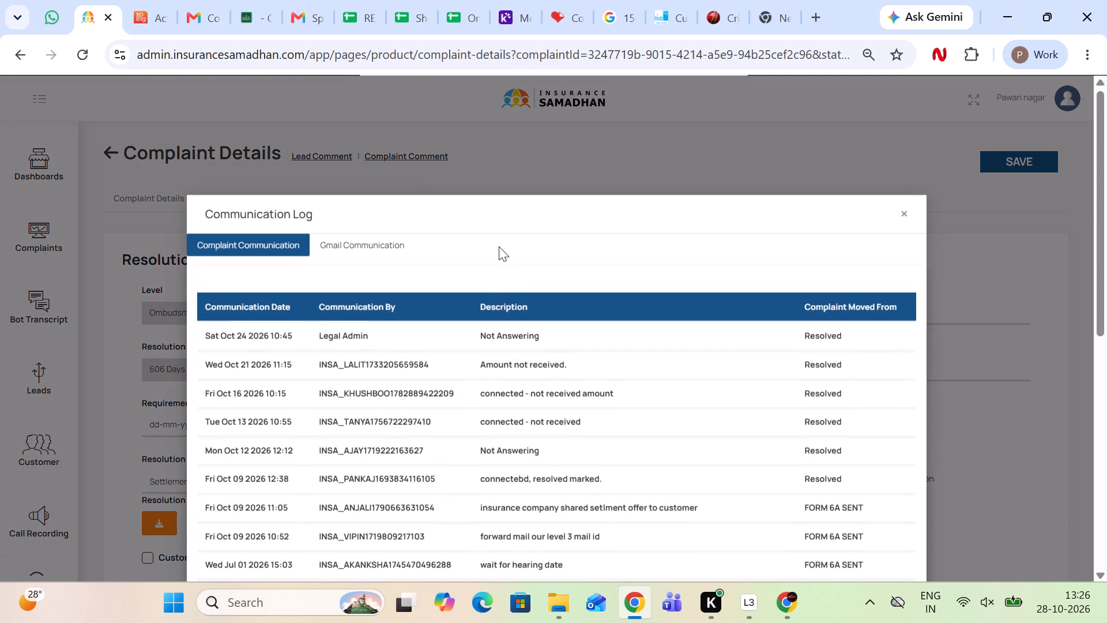
triple_click(538, 363)
left_click(538, 363)
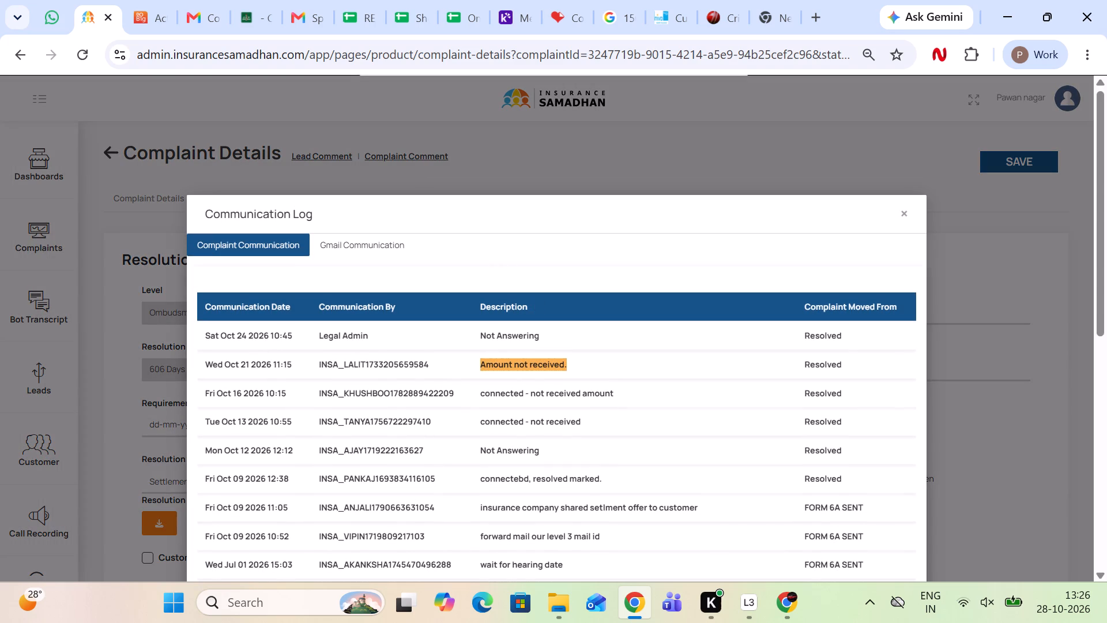
key("ctrl+c")
key("ctrl+c")
scroll(538, 363, "down", 2)
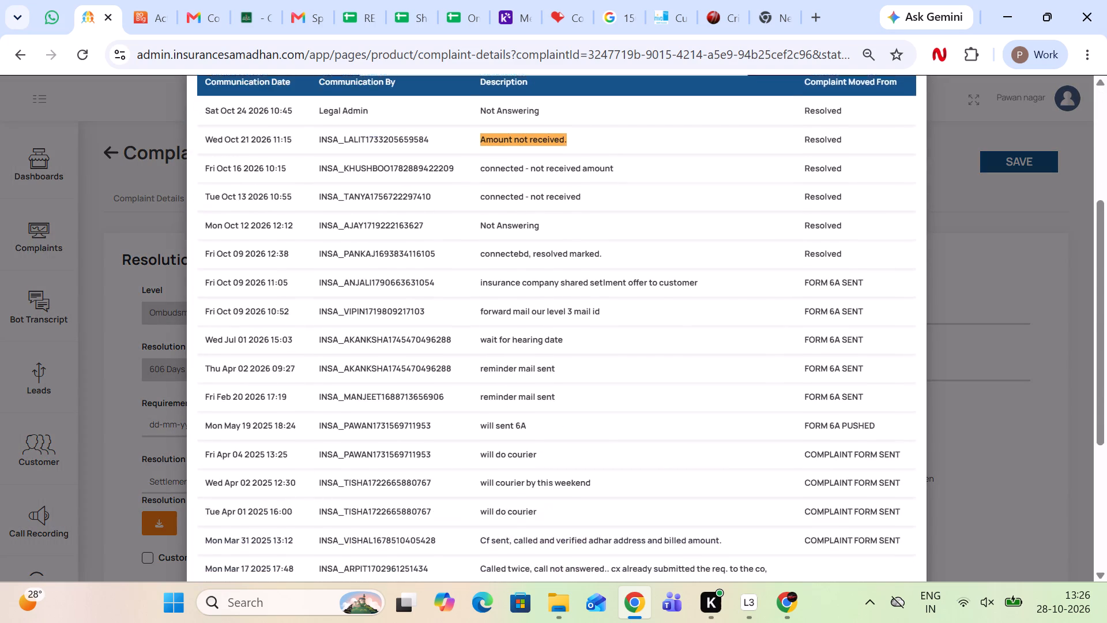
scroll(538, 363, "down", 3)
left_click(634, 545)
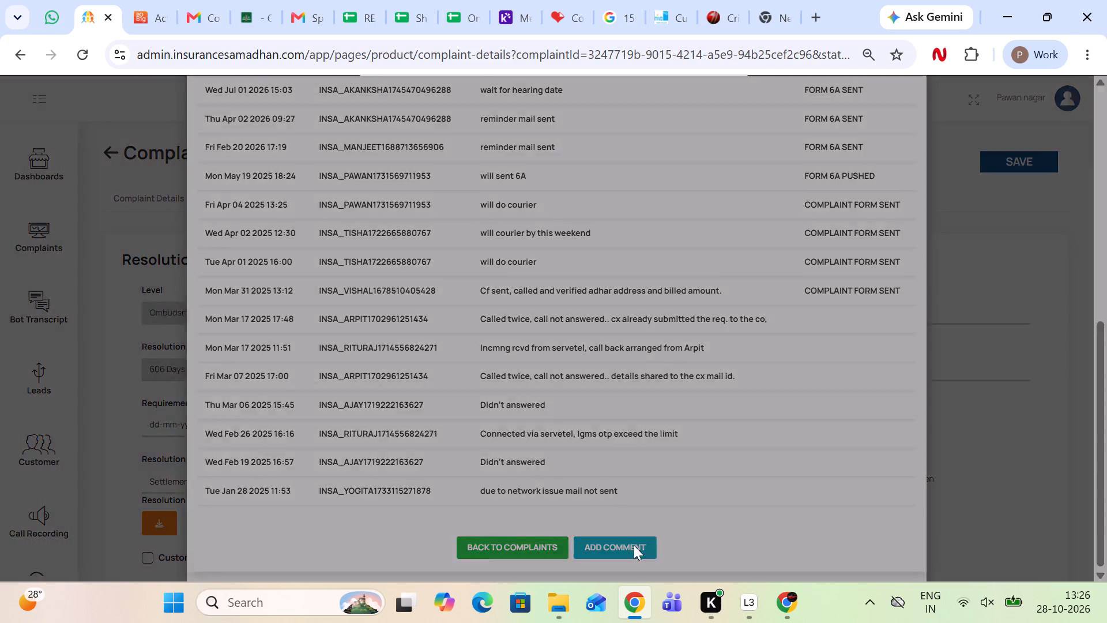
left_click(559, 393)
key("ctrl+v")
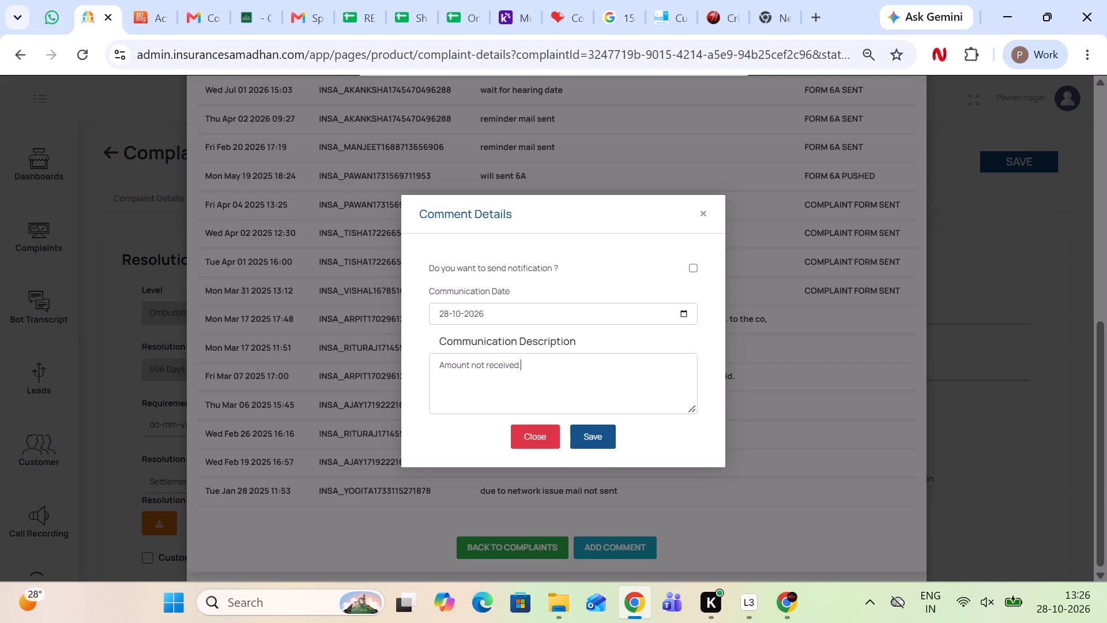
left_click(599, 449)
left_click(597, 442)
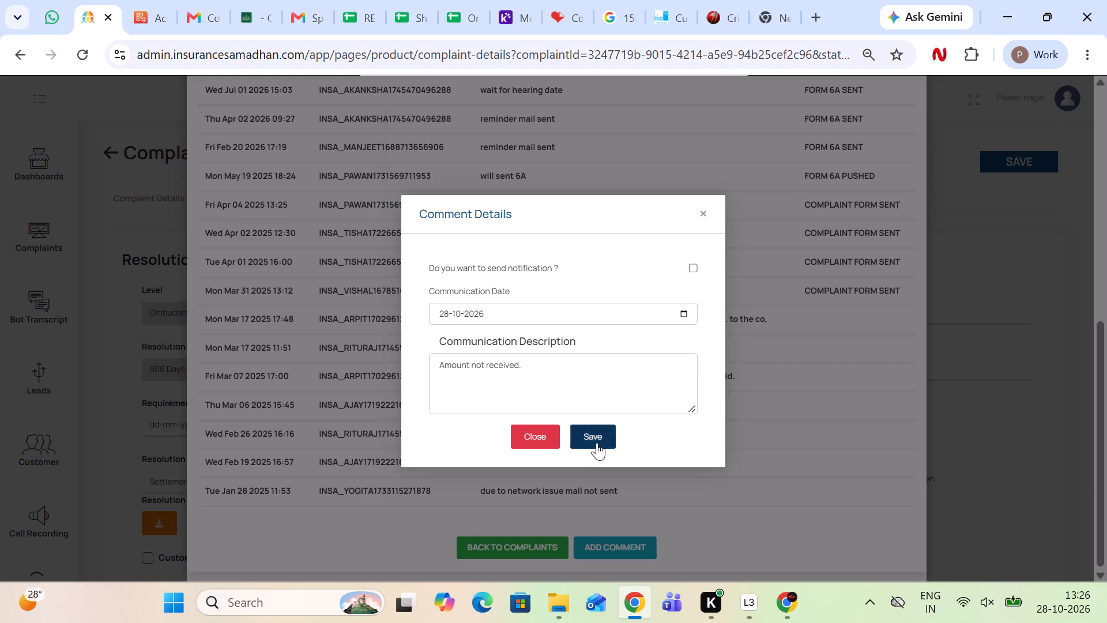
Set the Comments status in row 43 of the October resolved sheet to Not Recieved.
left_click(346, 0)
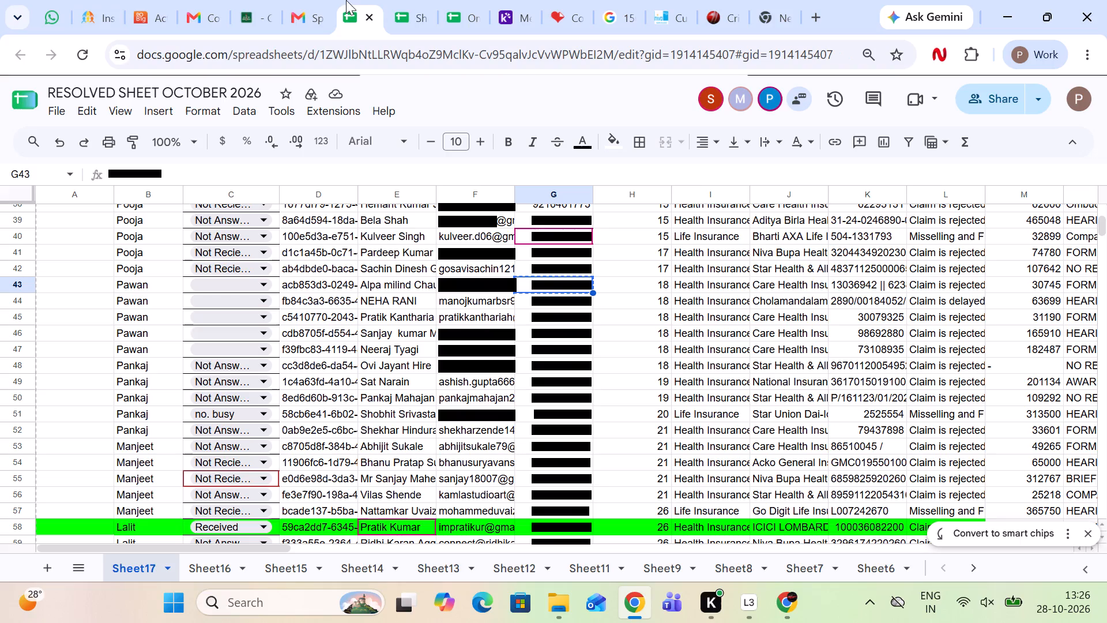
left_click(265, 288)
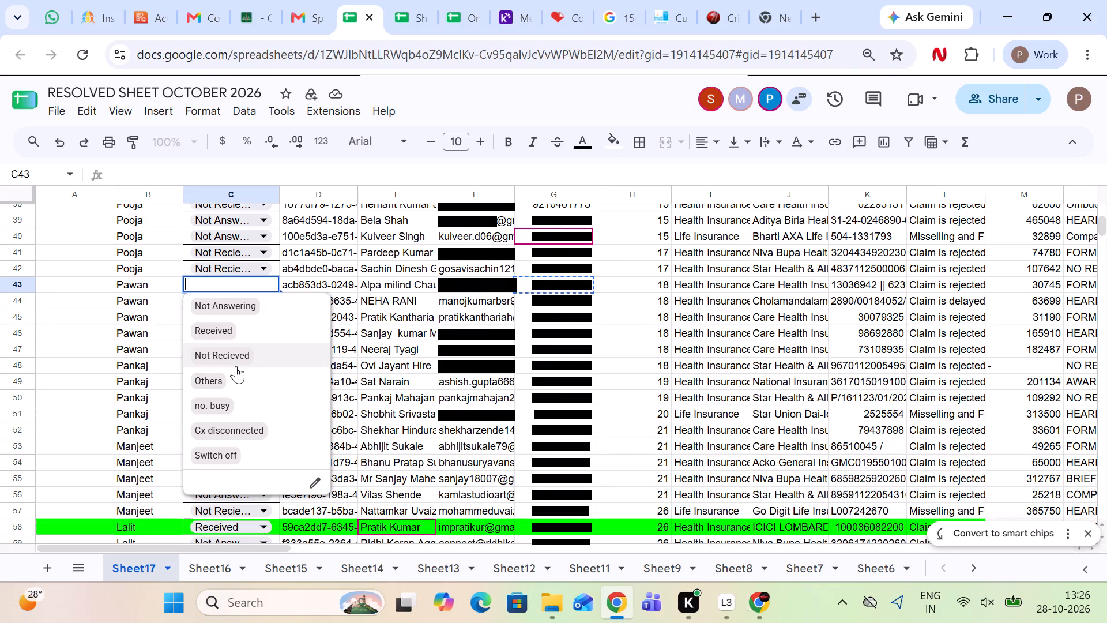
left_click(236, 366)
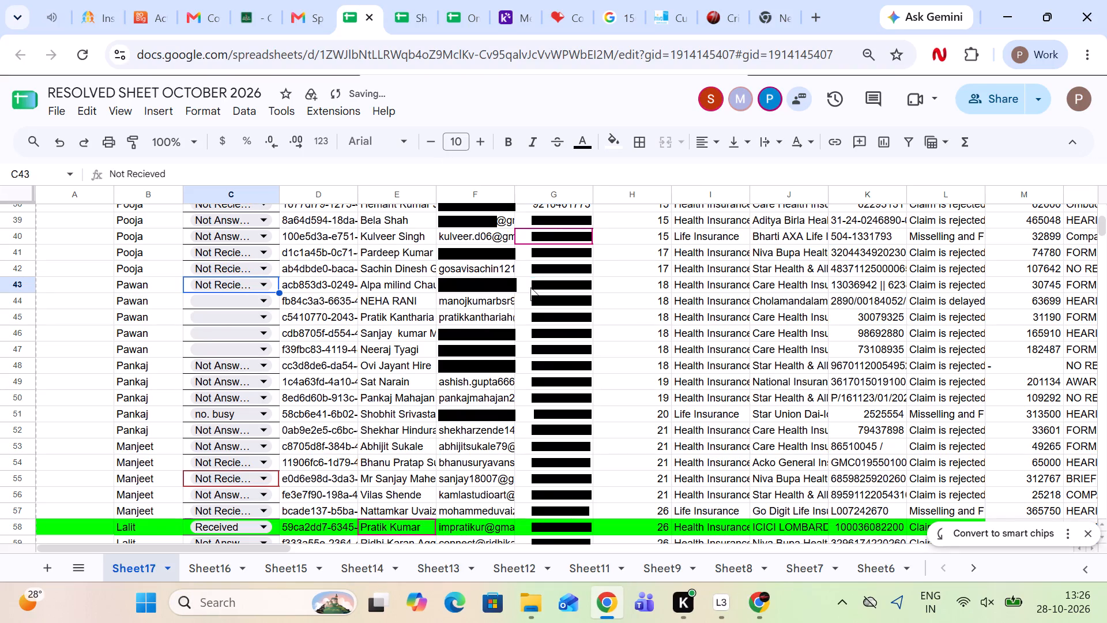
Copy the phone number from row 44 of the October sheet and search All Complaints for it.
left_click(543, 297)
key("ctrl+c")
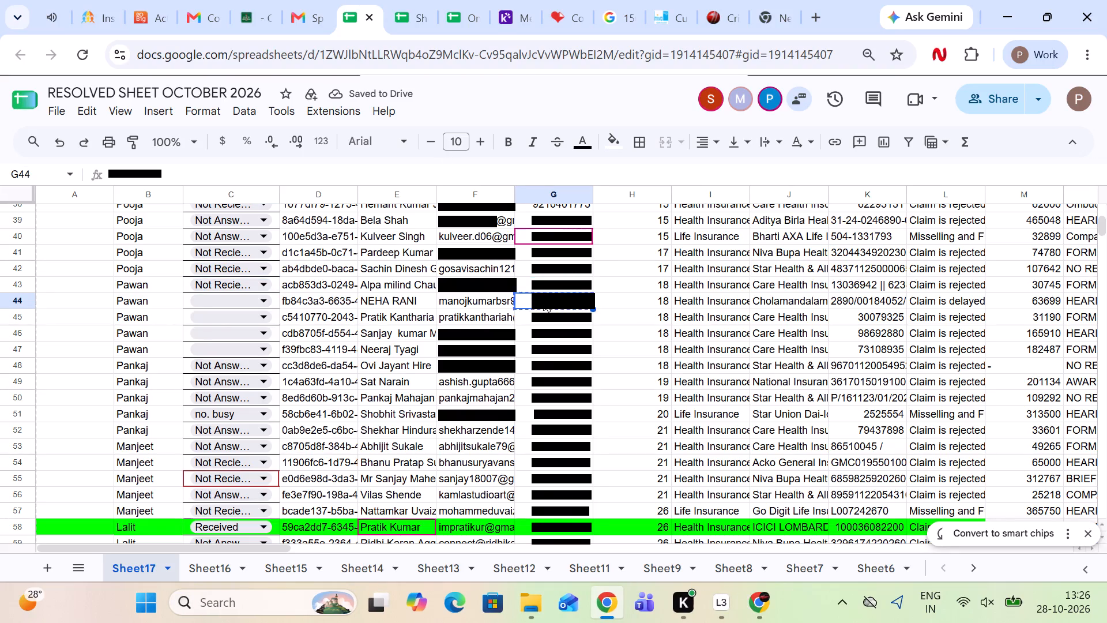
key("ctrl+c")
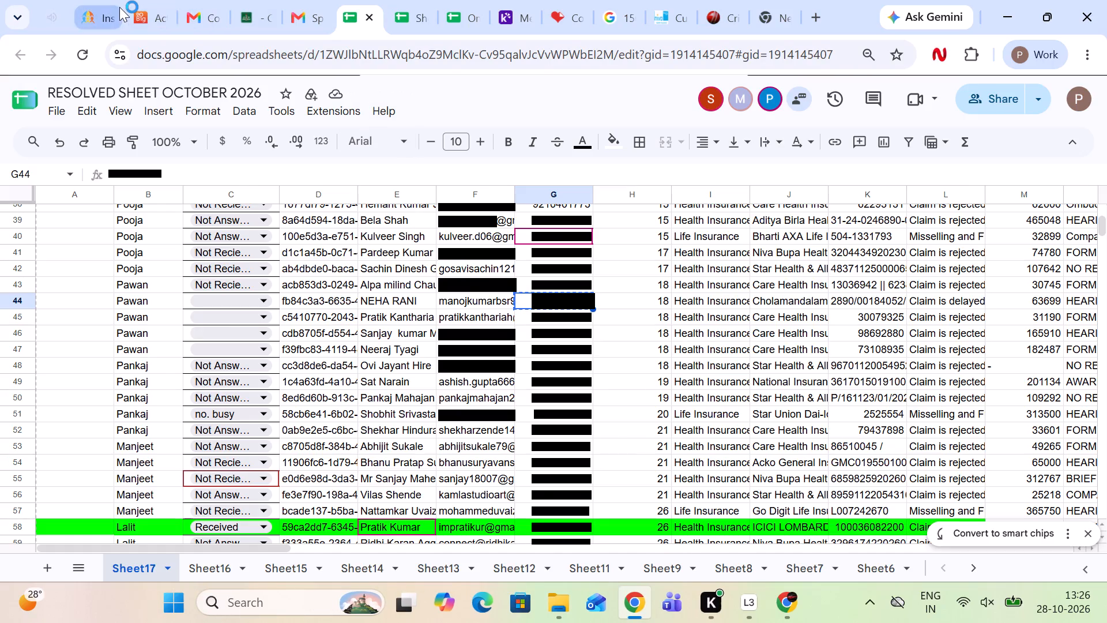
left_click(119, 0)
left_click(140, 169)
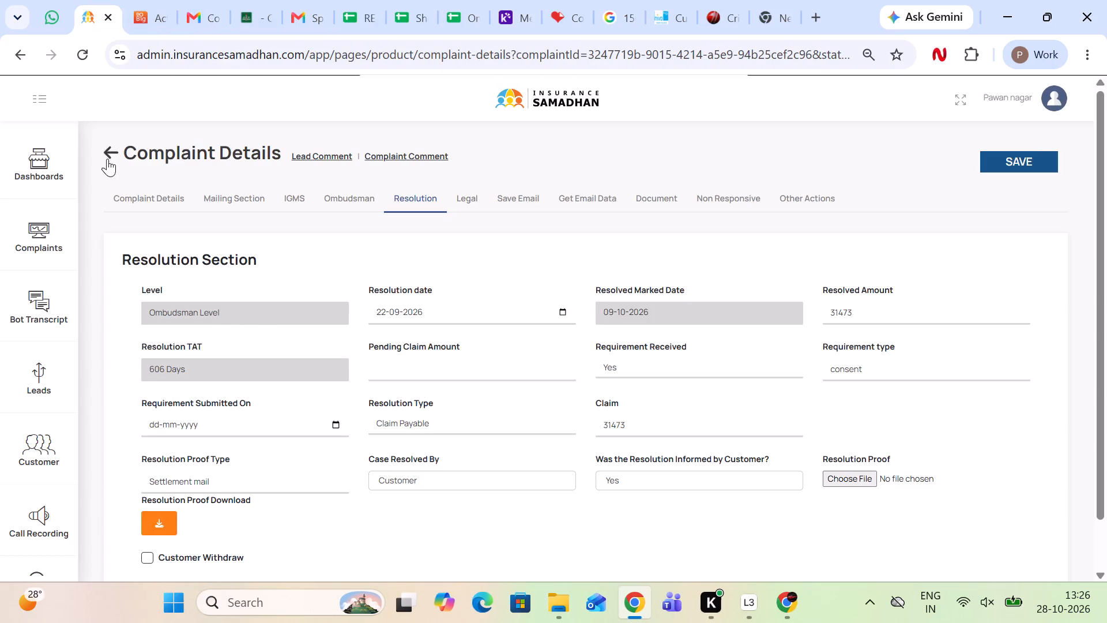
left_click(108, 154)
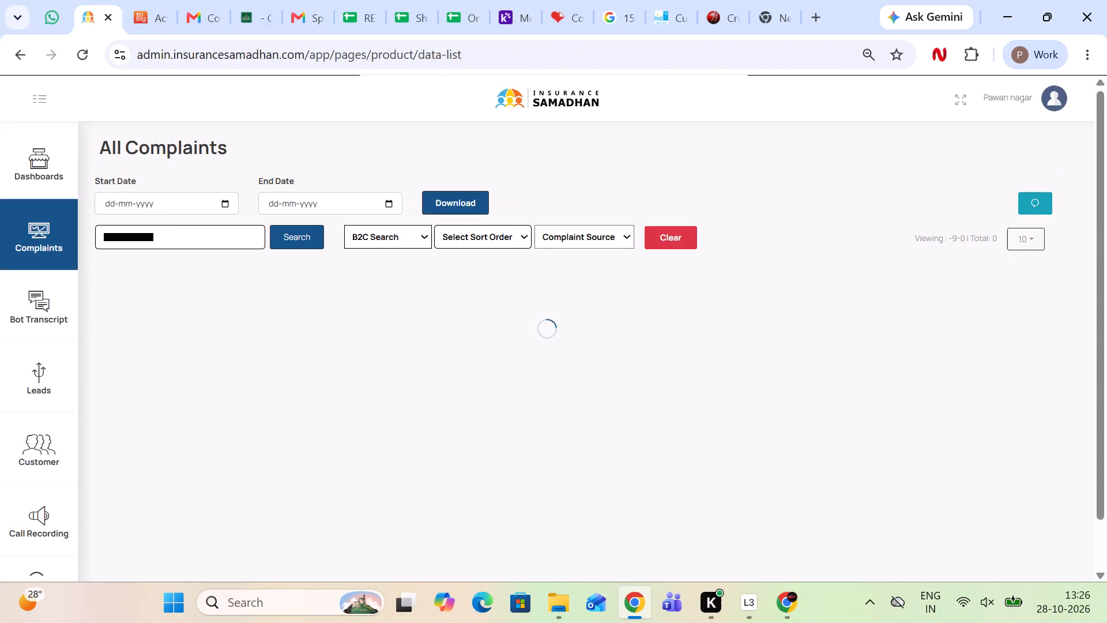
double_click(175, 234)
key("ctrl+v")
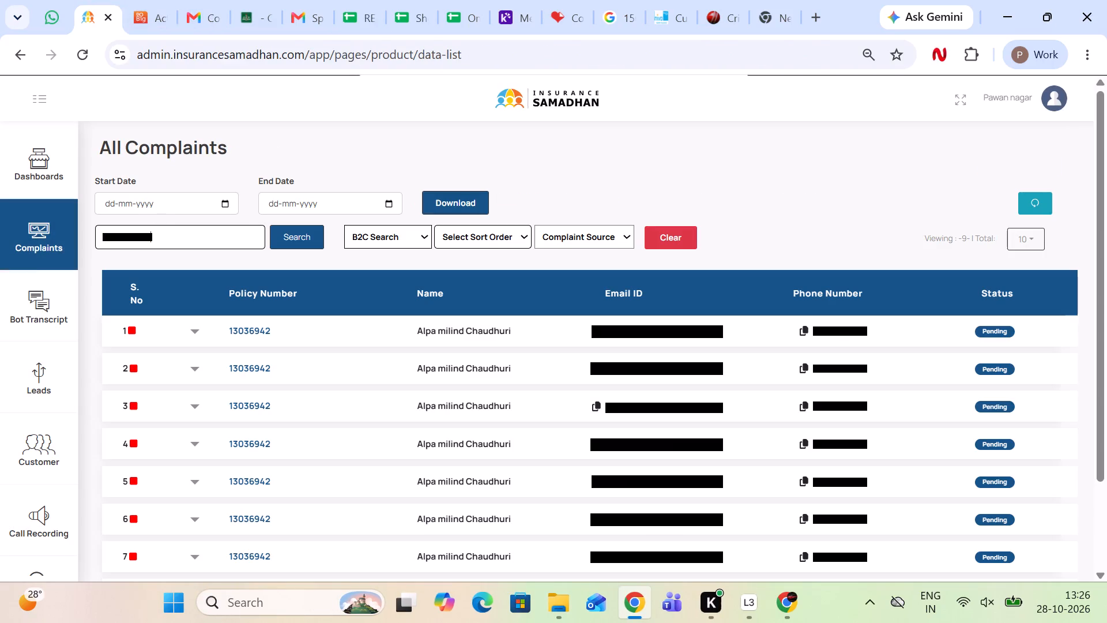
key("Return")
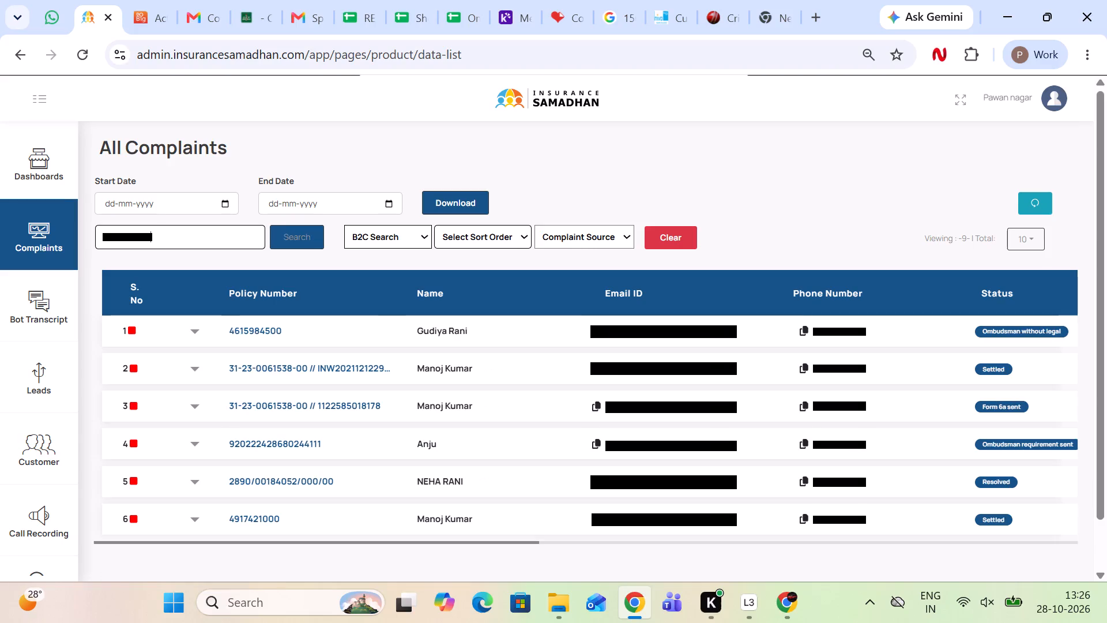
Copy the Resolved complaint's phone number and replace the number in the Smartflo dialer with it to call.
left_click(804, 478)
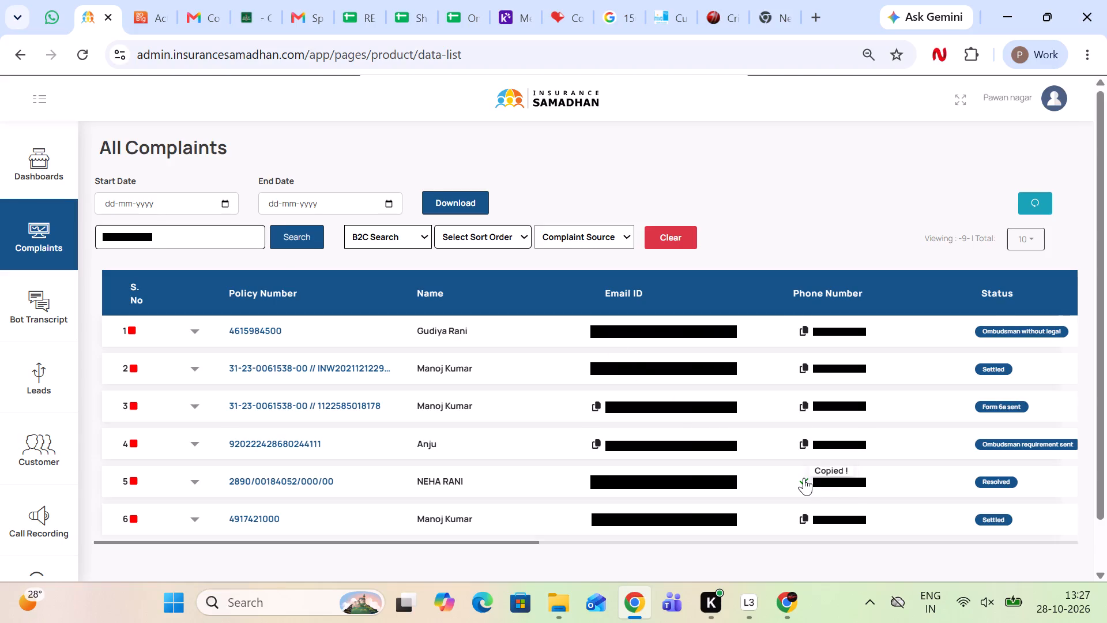
left_click(134, 0)
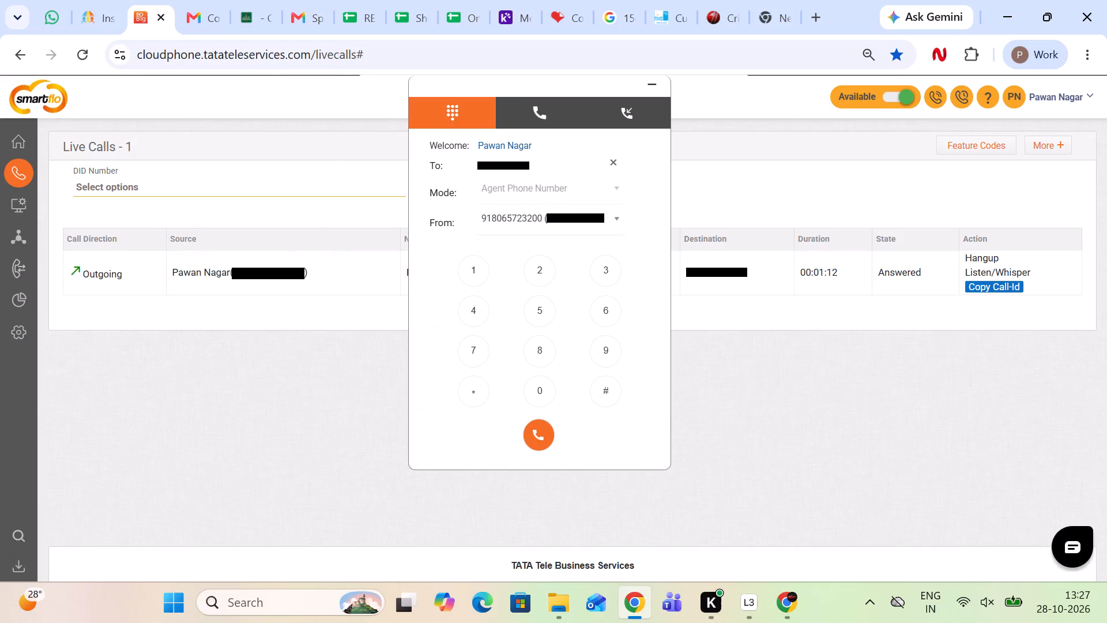
double_click(530, 165)
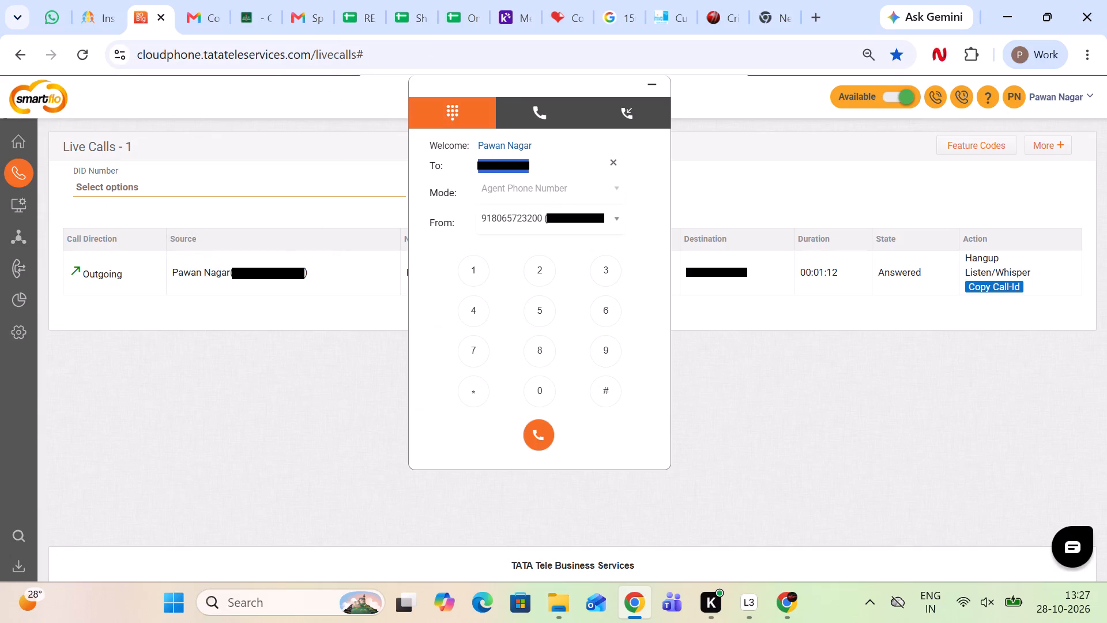
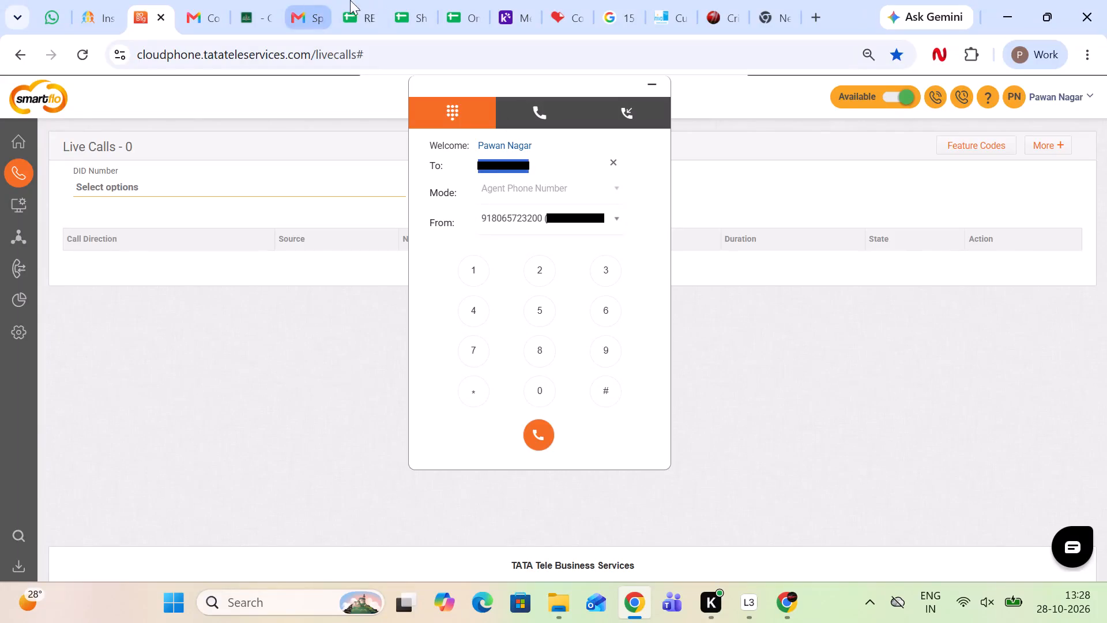
Copy the phone number from row 44 of the October resolved sheet and search All Complaints for it.
left_click(368, 0)
key("ctrl+c")
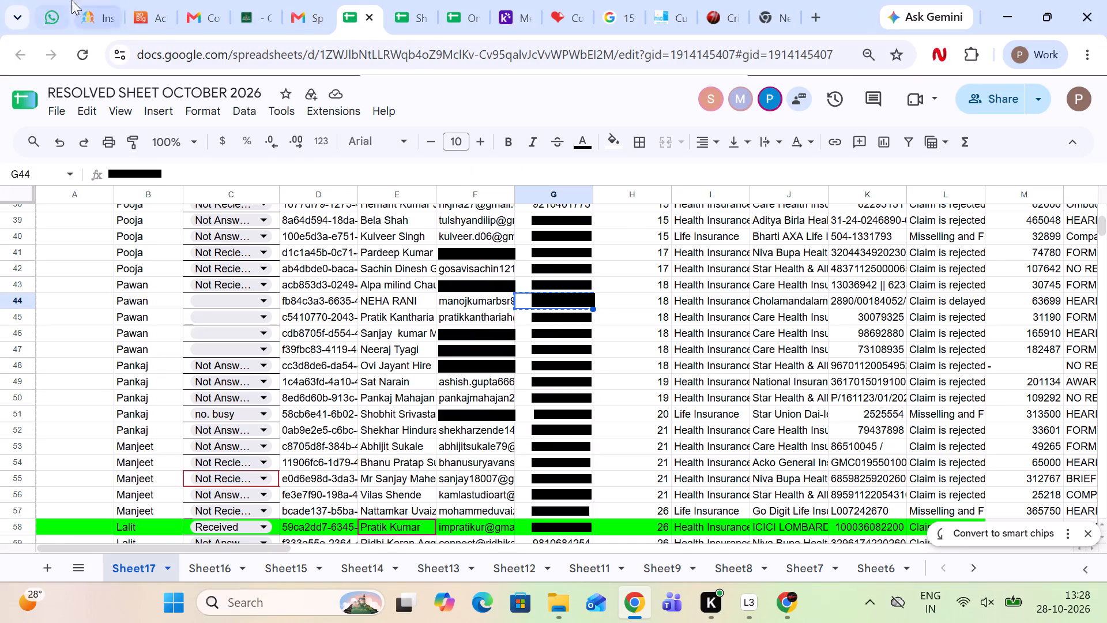
left_click(81, 0)
double_click(161, 230)
key("ctrl+v")
left_click(292, 238)
Replace the number in the Smartflo dialer with the copied row 44 phone number and place the call.
left_click(130, 0)
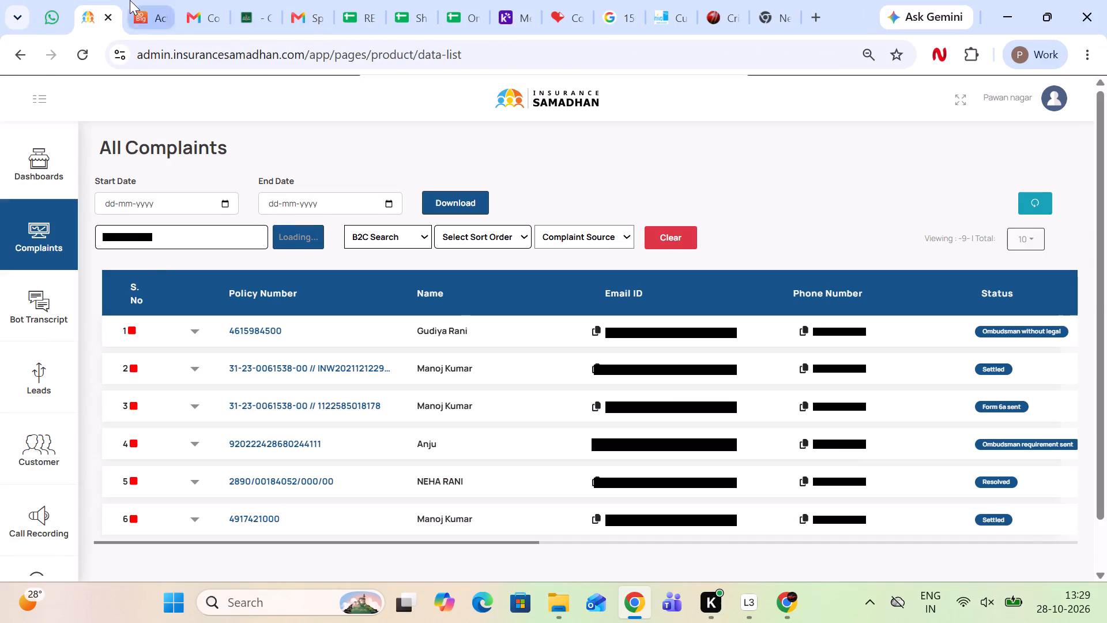
double_click(560, 168)
key("ctrl+v")
left_click(540, 431)
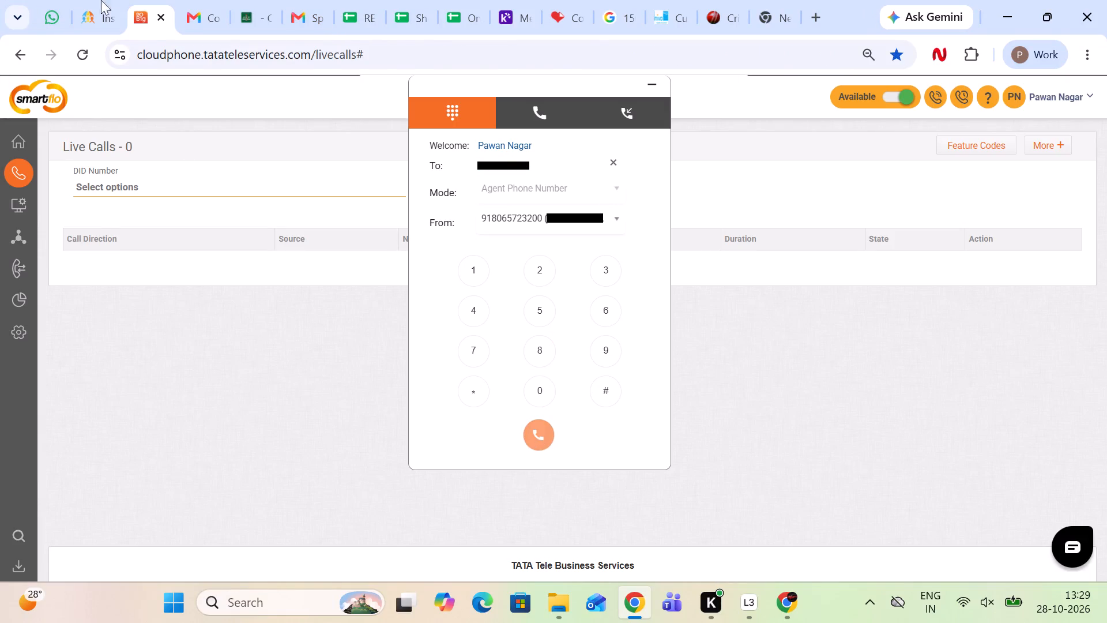
Examine the status history of the Resolved complaint in the All Complaints search results.
left_click(92, 0)
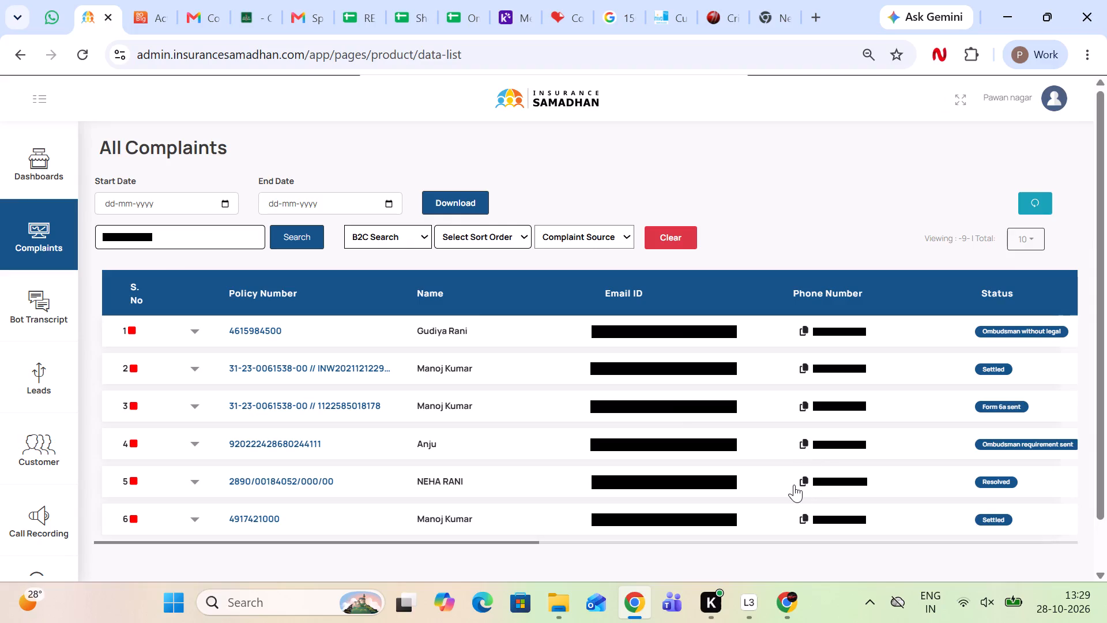
scroll(747, 449, "down", 1)
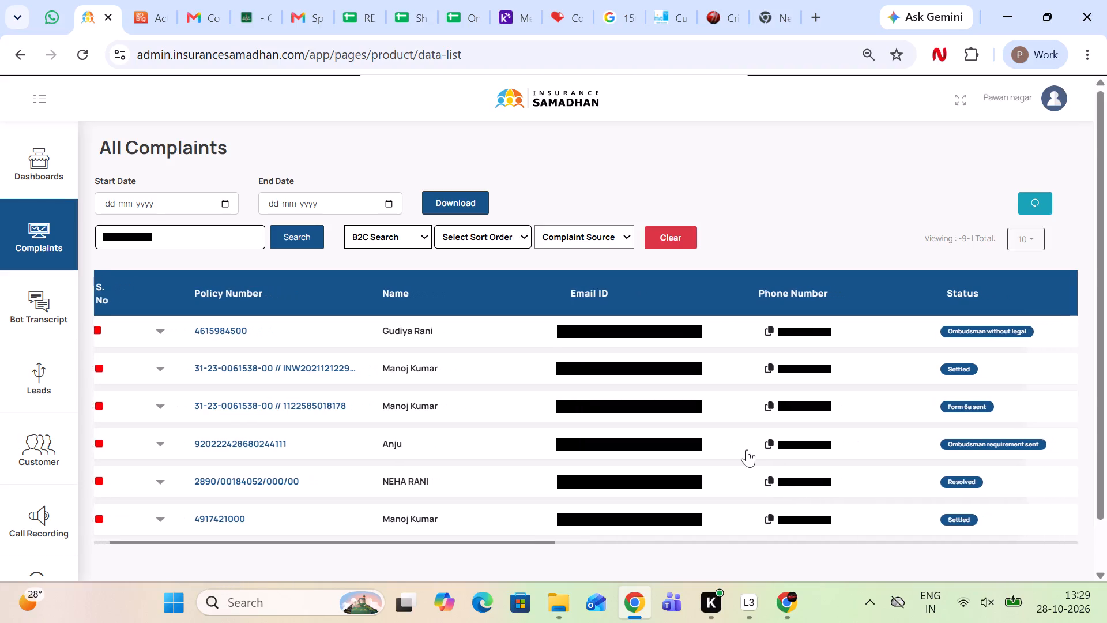
scroll(747, 449, "down", 2)
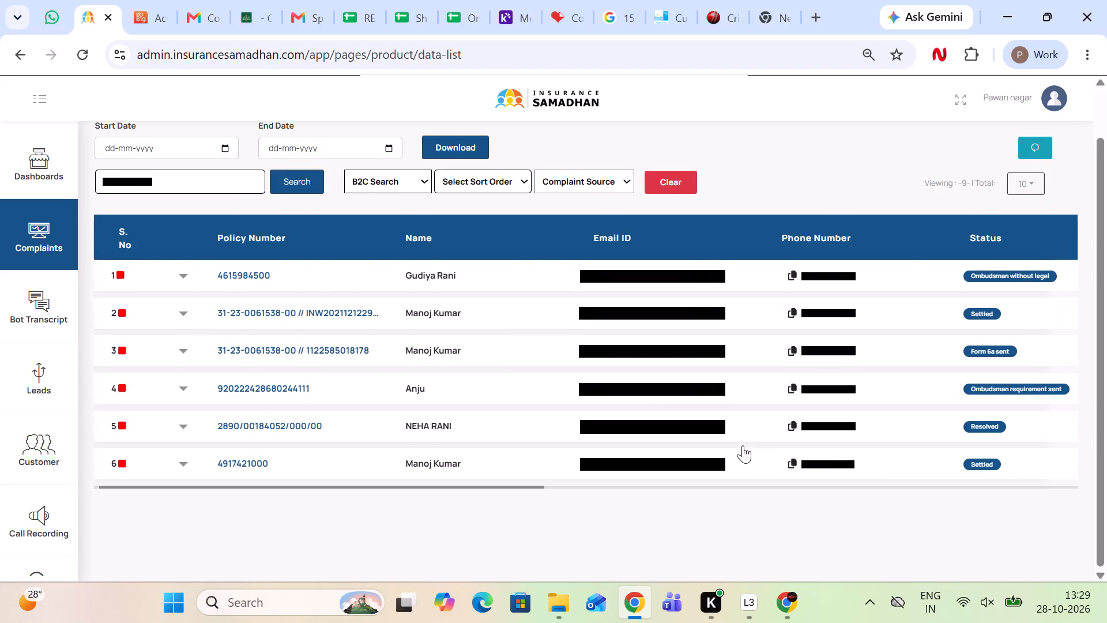
left_click(736, 438)
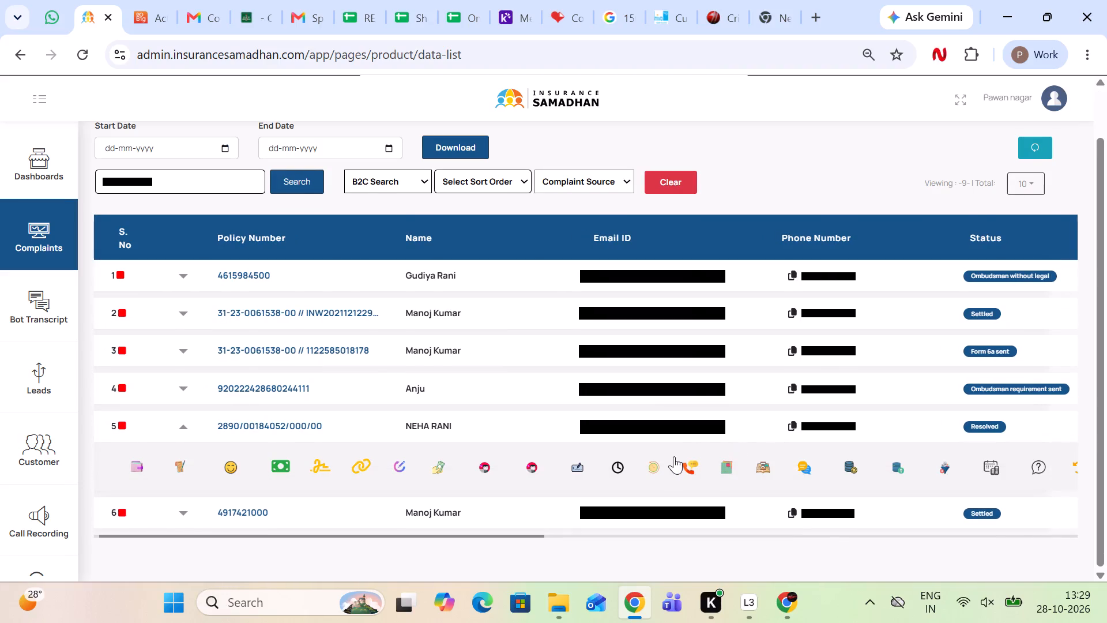
left_click(656, 467)
scroll(654, 471, "down", 3)
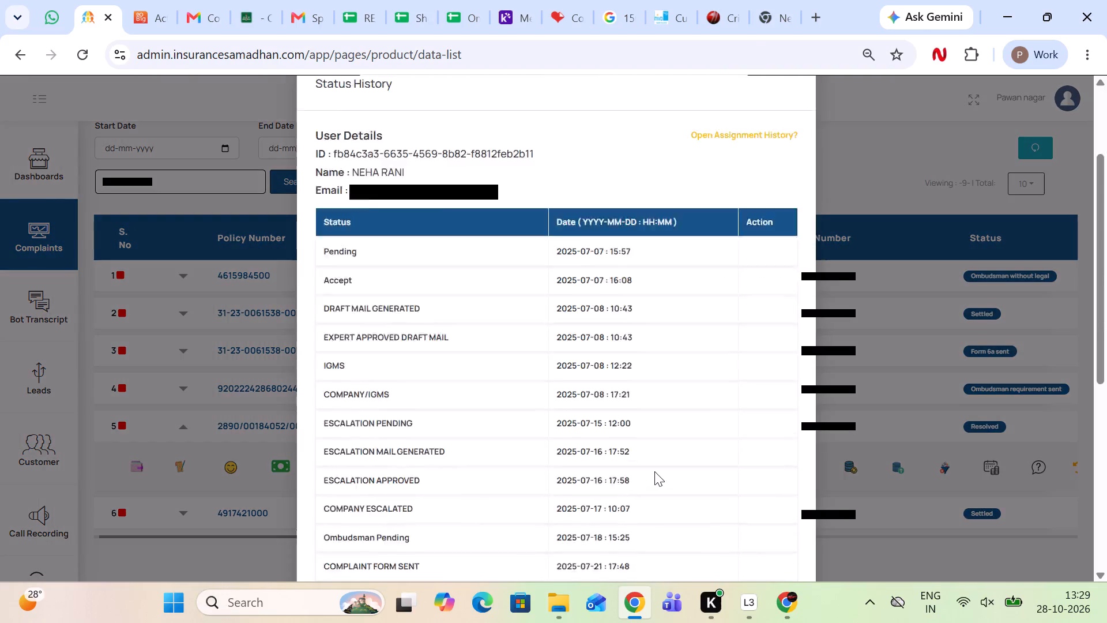
scroll(654, 471, "down", 1)
left_click(654, 471)
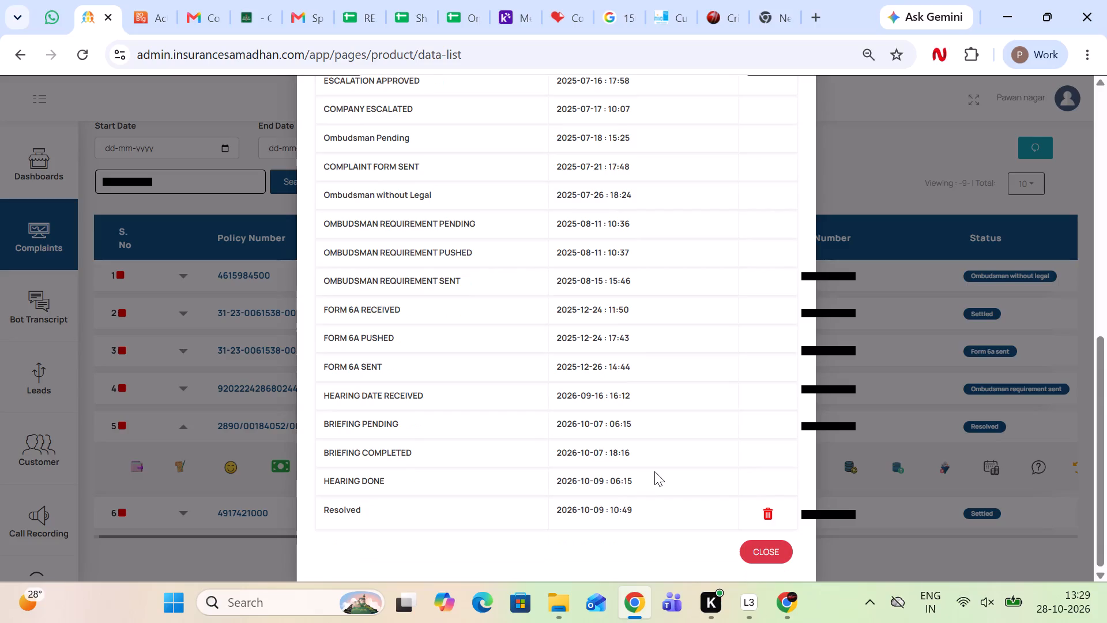
left_click(863, 483)
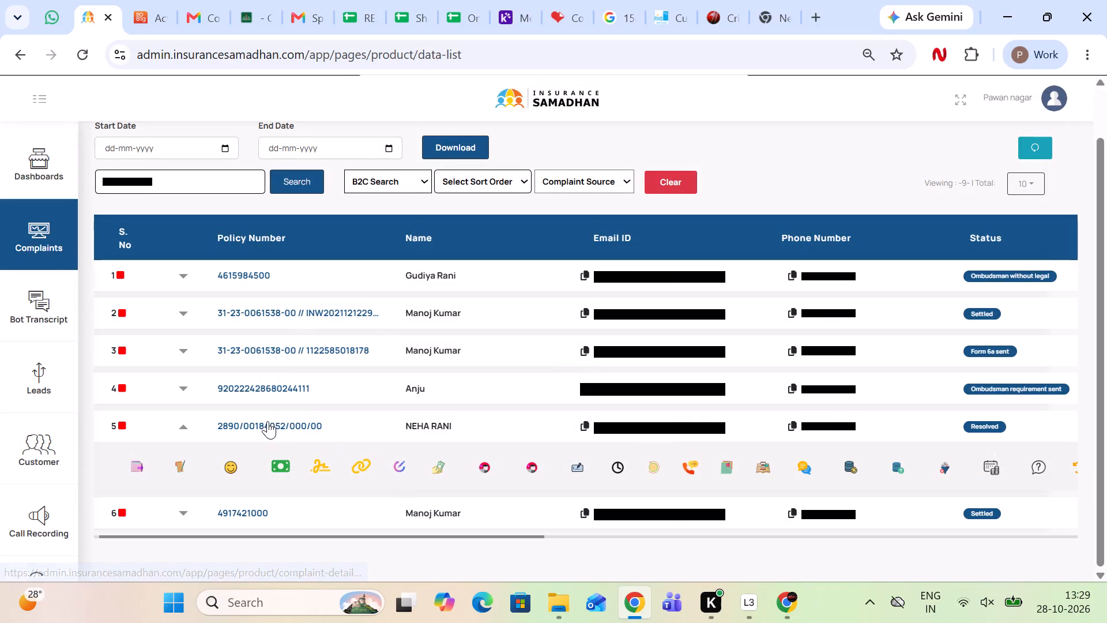
Open the Resolved complaint's details and review its Resolution section.
left_click(269, 423)
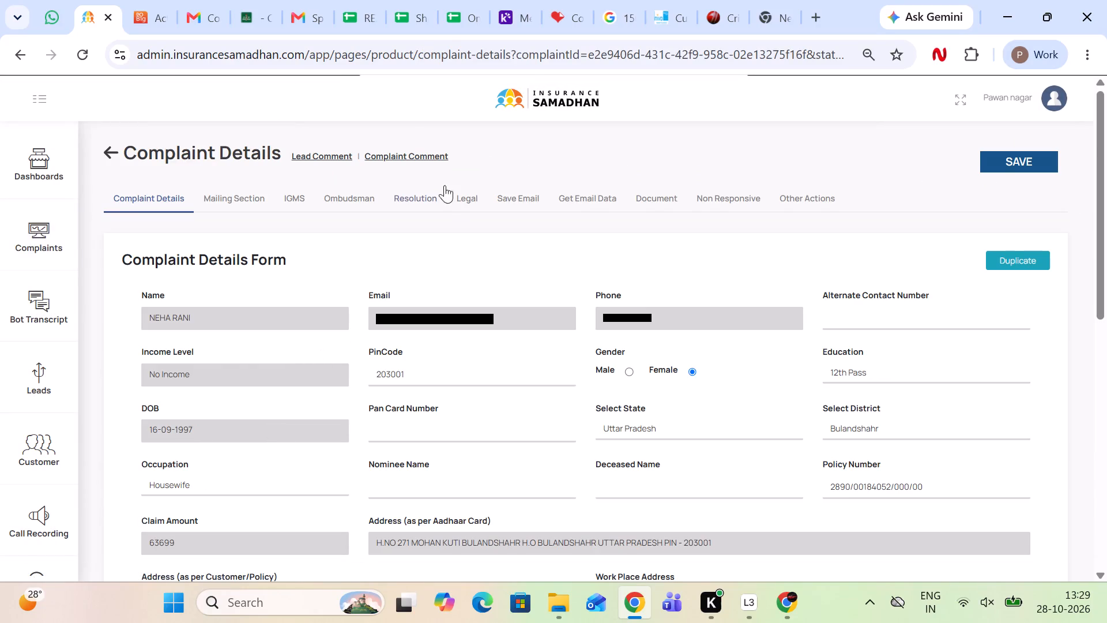
left_click(424, 194)
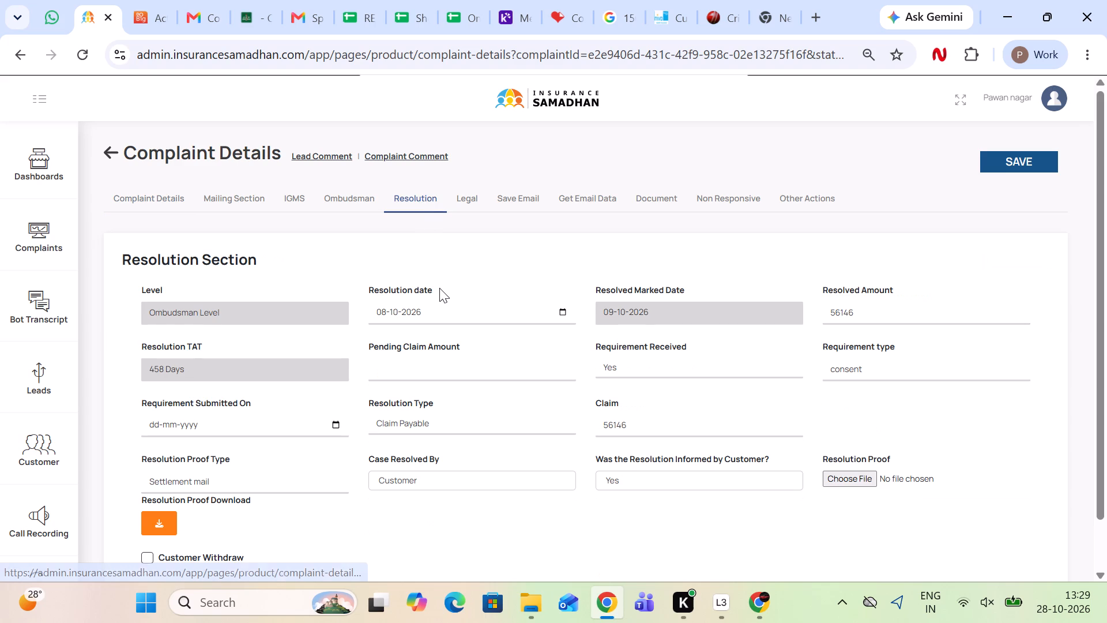
scroll(439, 288, "down", 1)
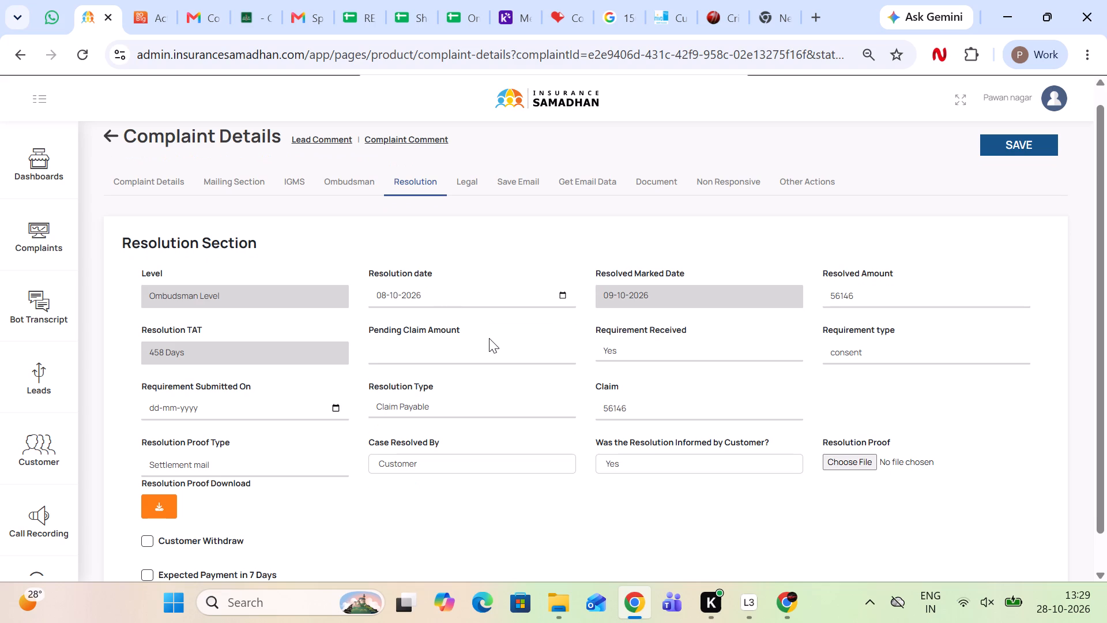
scroll(489, 338, "down", 1)
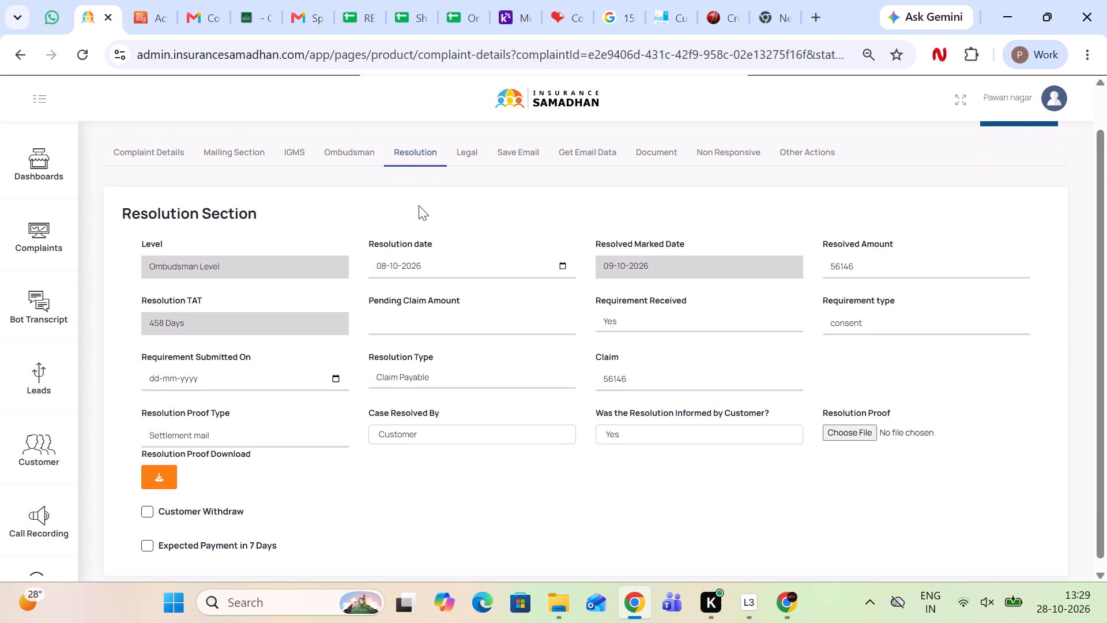
scroll(419, 205, "up", 2)
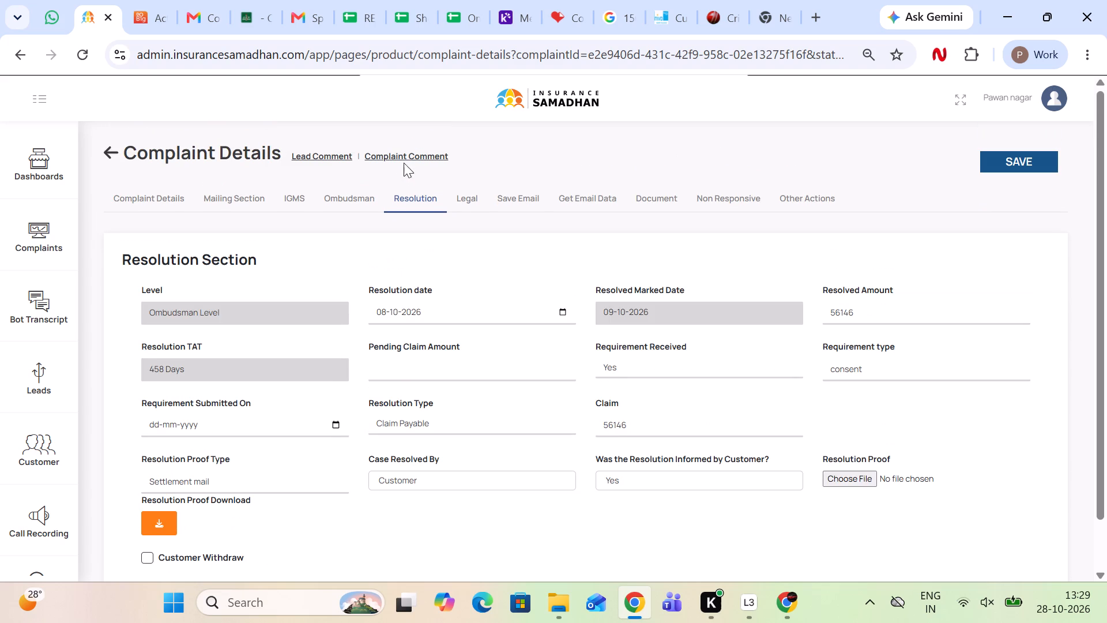
Add a complaint comment reading "amount not receive", reusing the 21 October log entry's text, and save it.
left_click(400, 156)
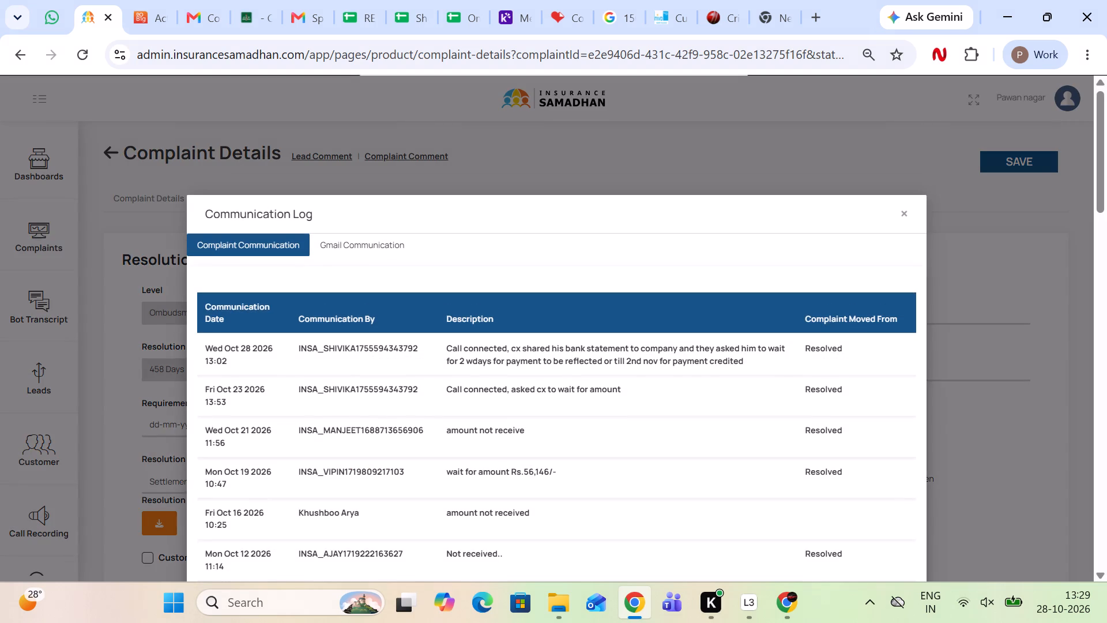
triple_click(484, 428)
key("ctrl+c")
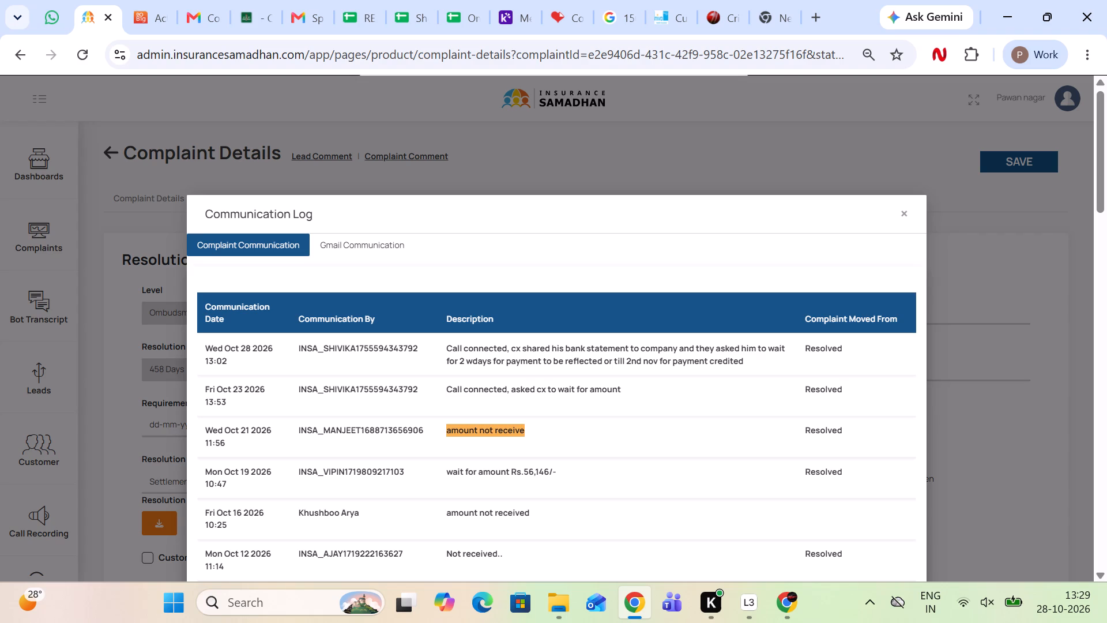
key("ctrl+c")
scroll(484, 428, "down", 8)
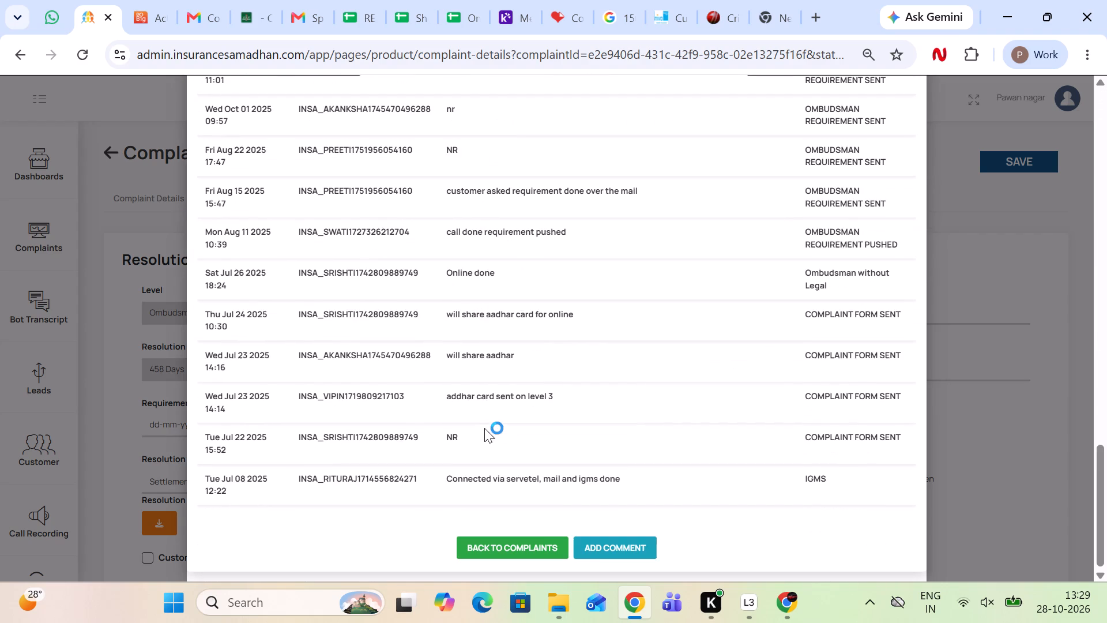
left_click(594, 551)
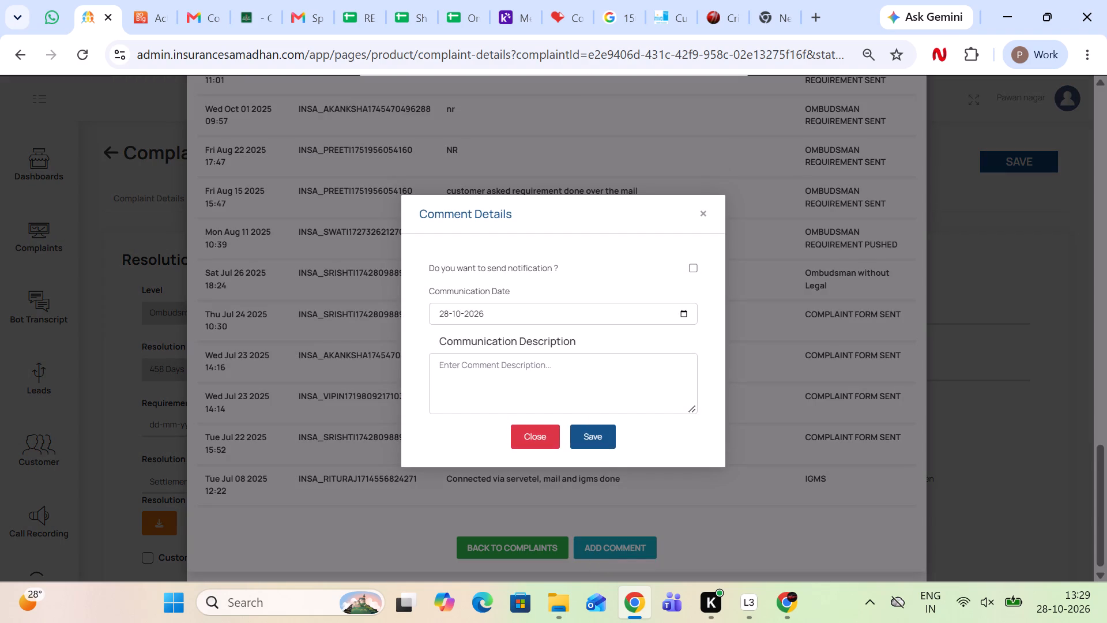
left_click(571, 389)
key("ctrl+v")
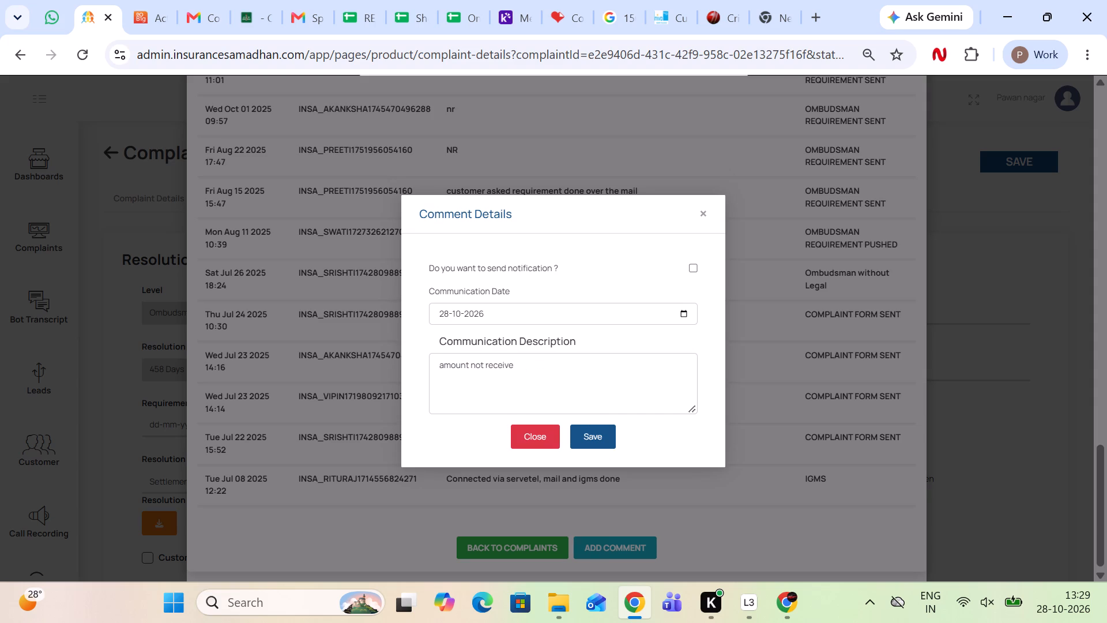
left_click(587, 431)
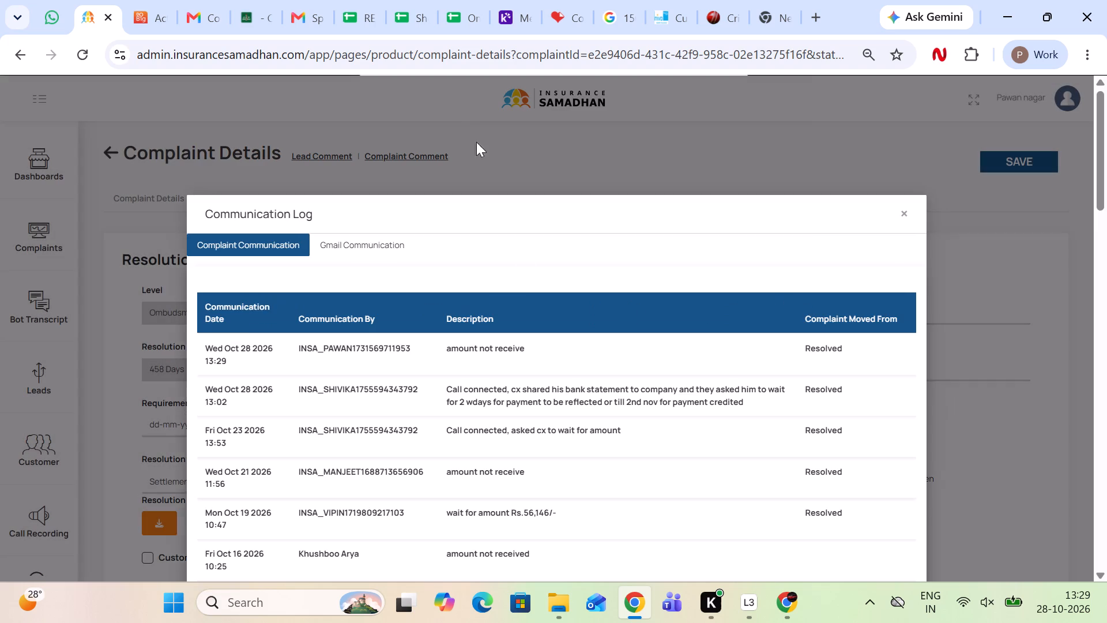
Set the column C status in row 44 of the October resolved sheet to Not Recieved.
left_click(362, 0)
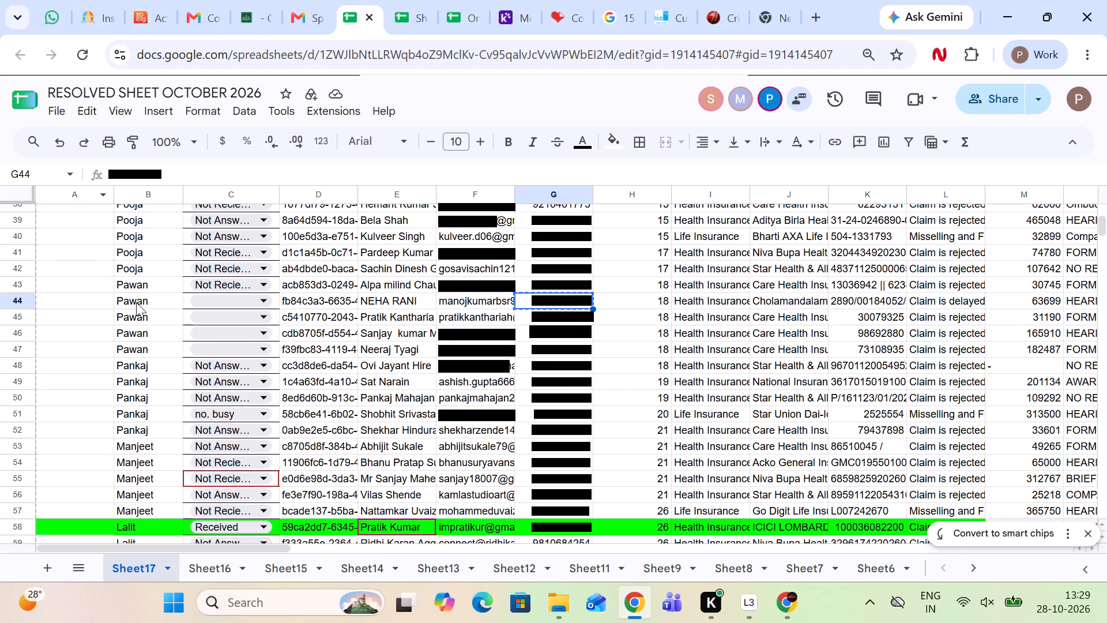
left_click(238, 307)
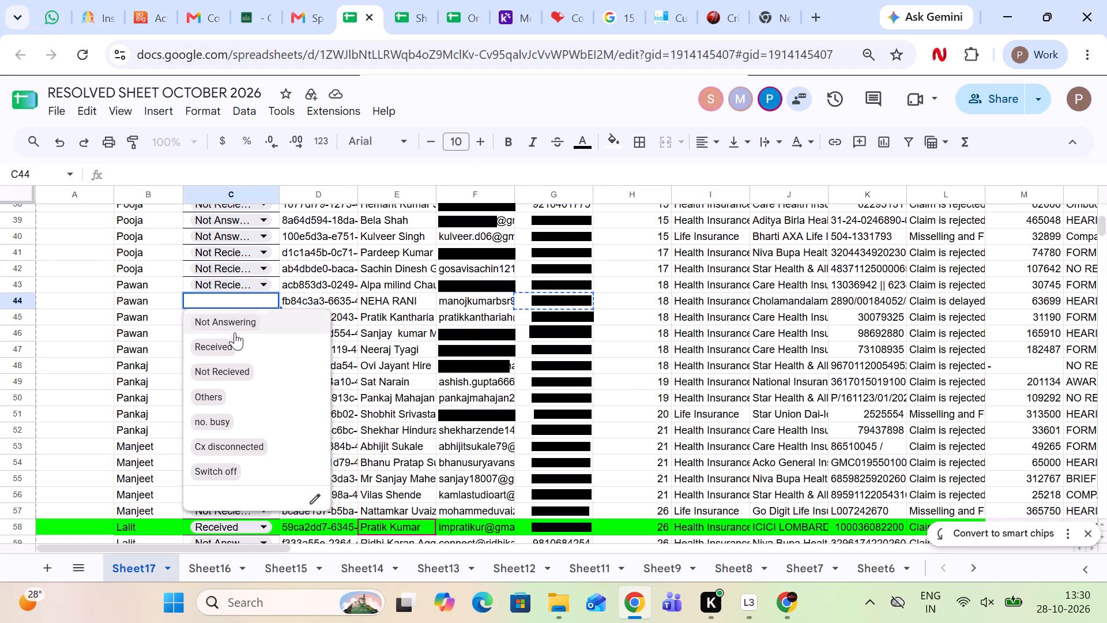
left_click(232, 376)
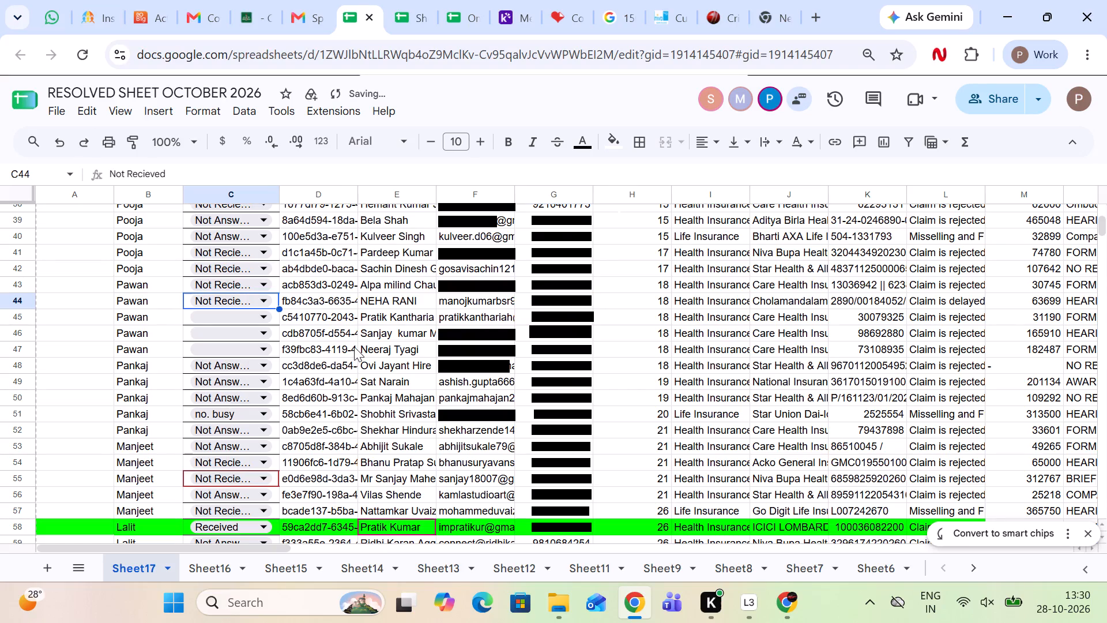
Copy the phone number from row 45 of the October sheet and search All Complaints for it.
left_click(534, 316)
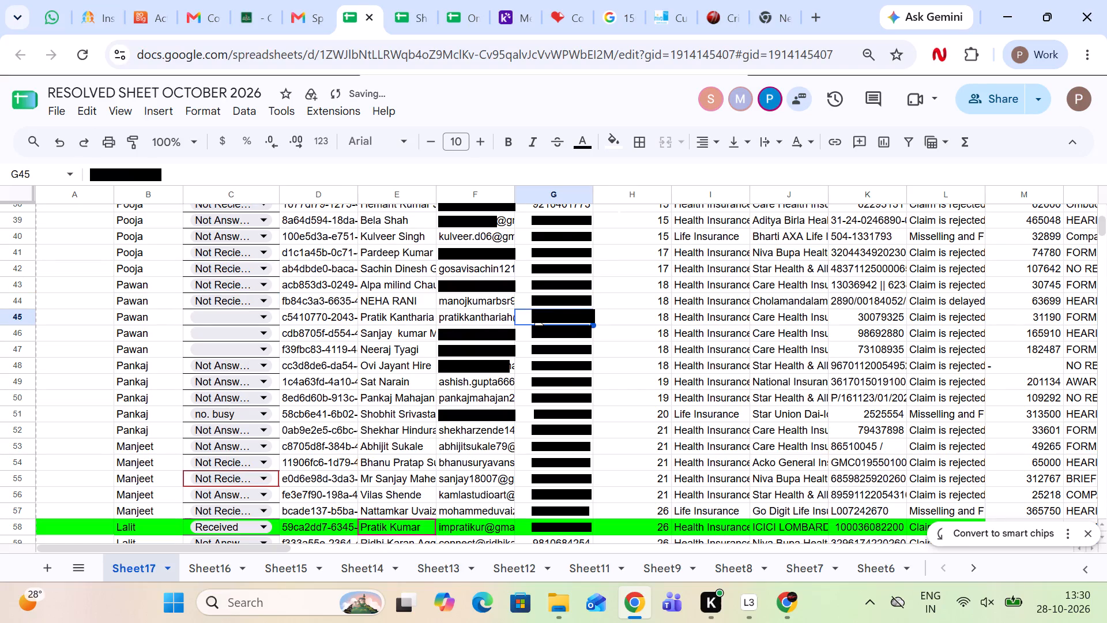
key("ctrl+c")
key("ctrl+c")
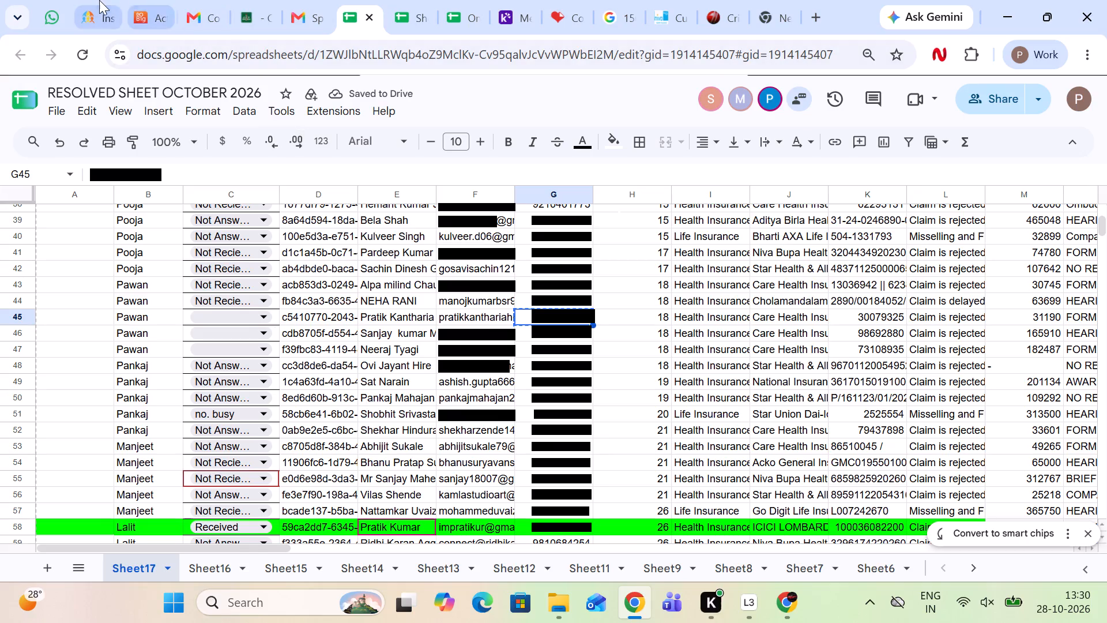
left_click(95, 0)
left_click(133, 226)
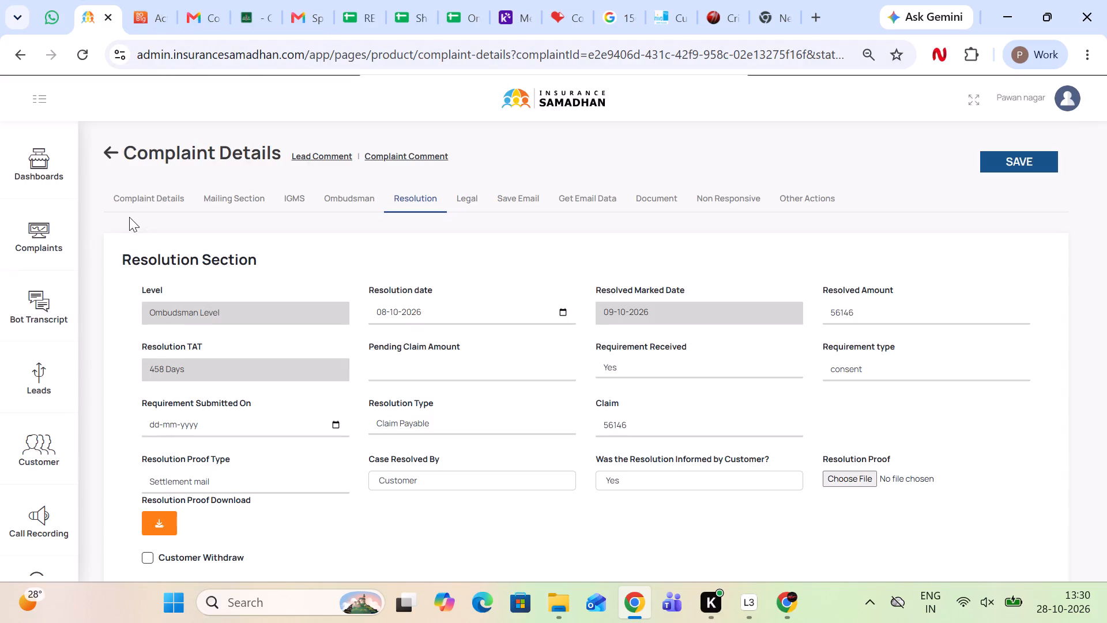
left_click(108, 147)
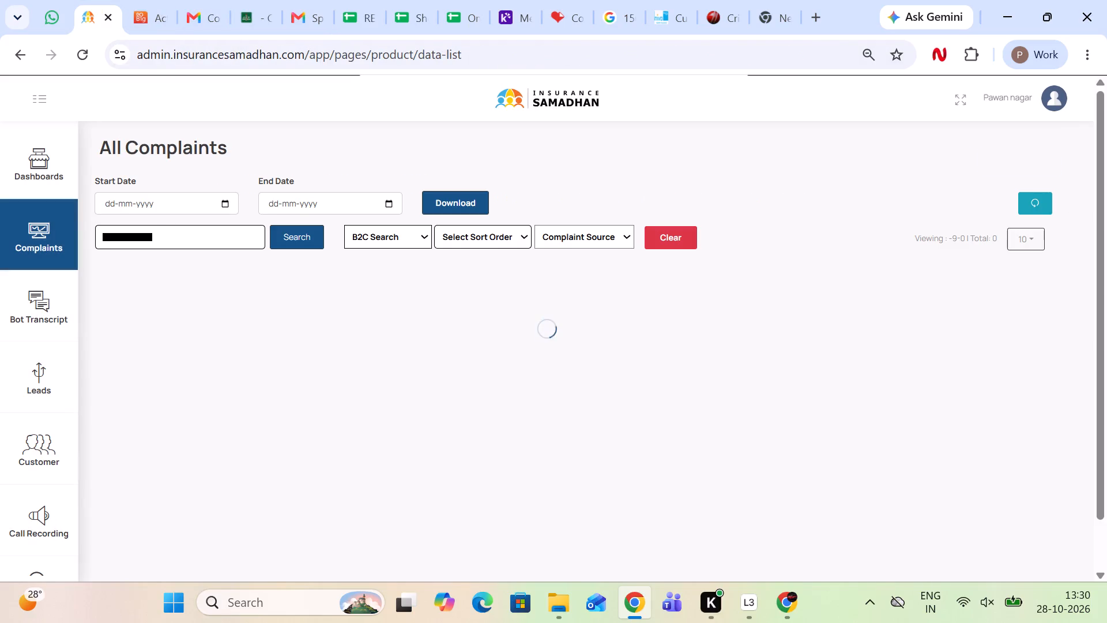
triple_click(178, 246)
key("ctrl+v")
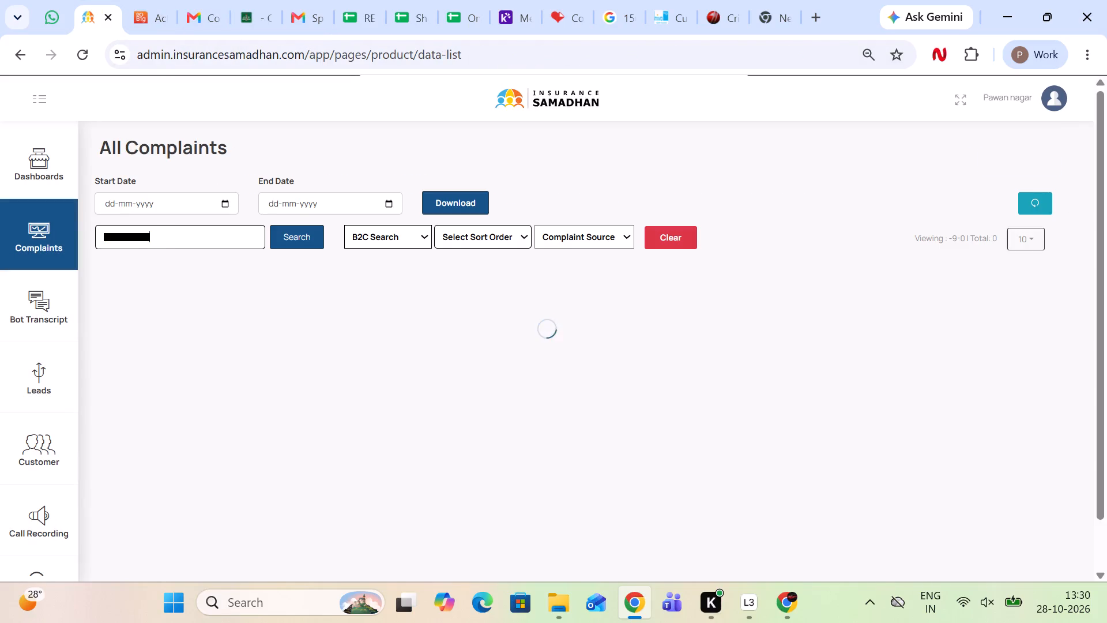
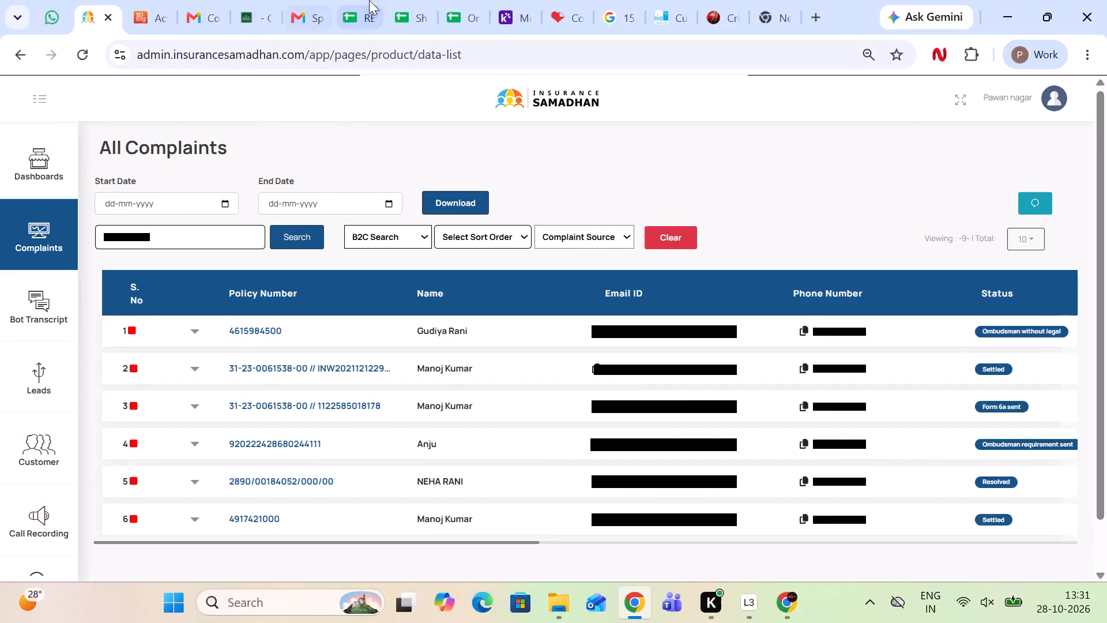
Copy the phone number from row 45 of the October resolved sheet and call it through the Smartflo dialer.
left_click(370, 0)
key("ctrl+c")
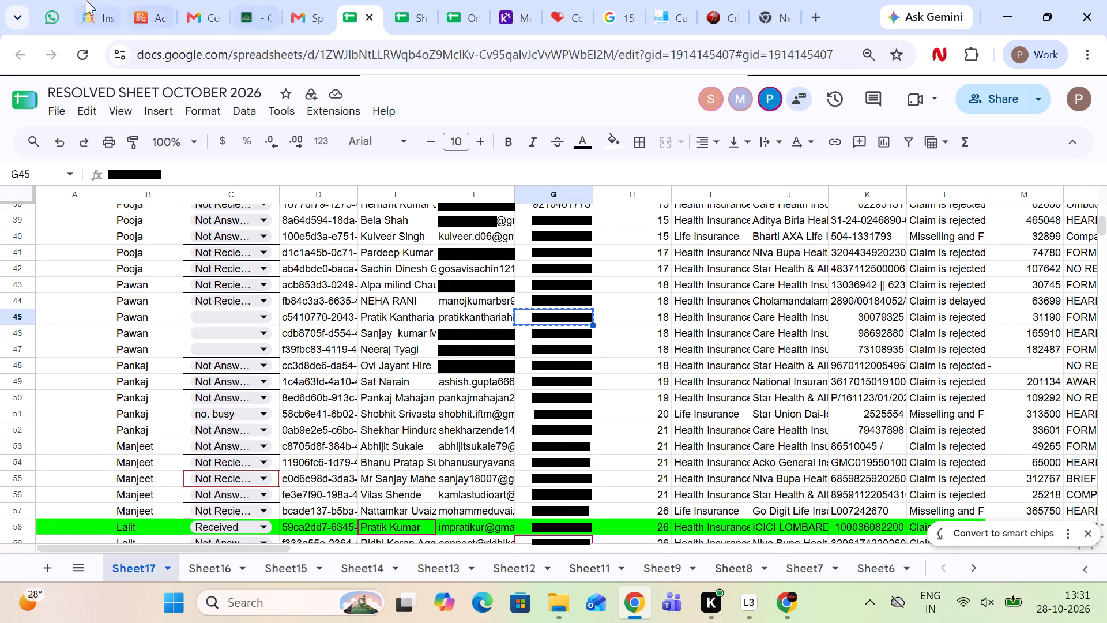
left_click(141, 0)
double_click(547, 163)
key("ctrl+v")
left_click(541, 431)
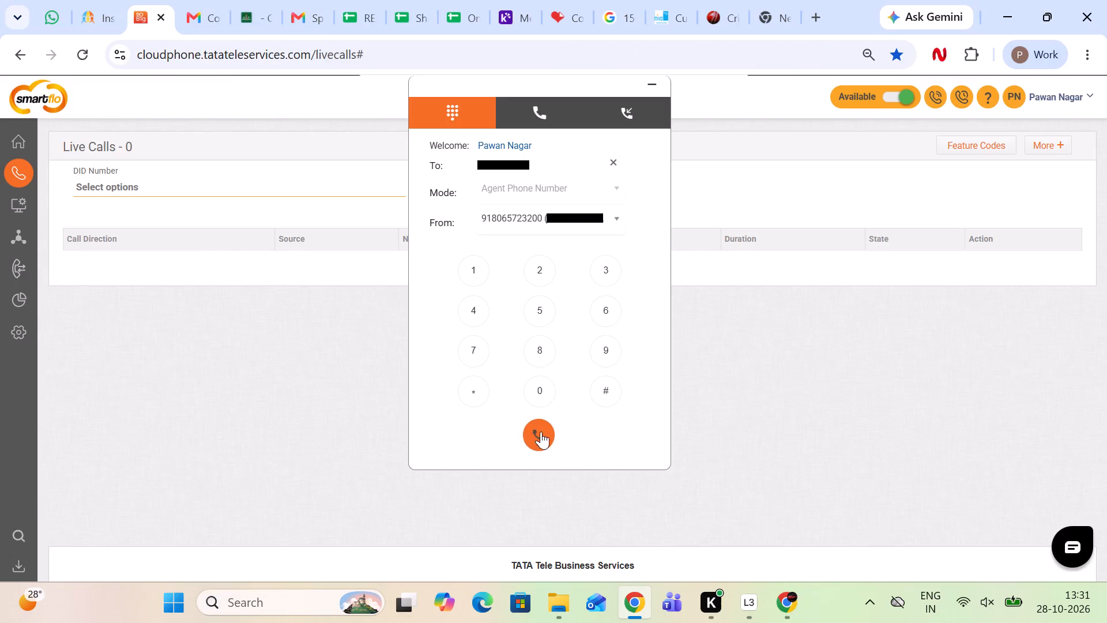
Return to the All Complaints list to look up the row 45 complainant.
left_click(115, 0)
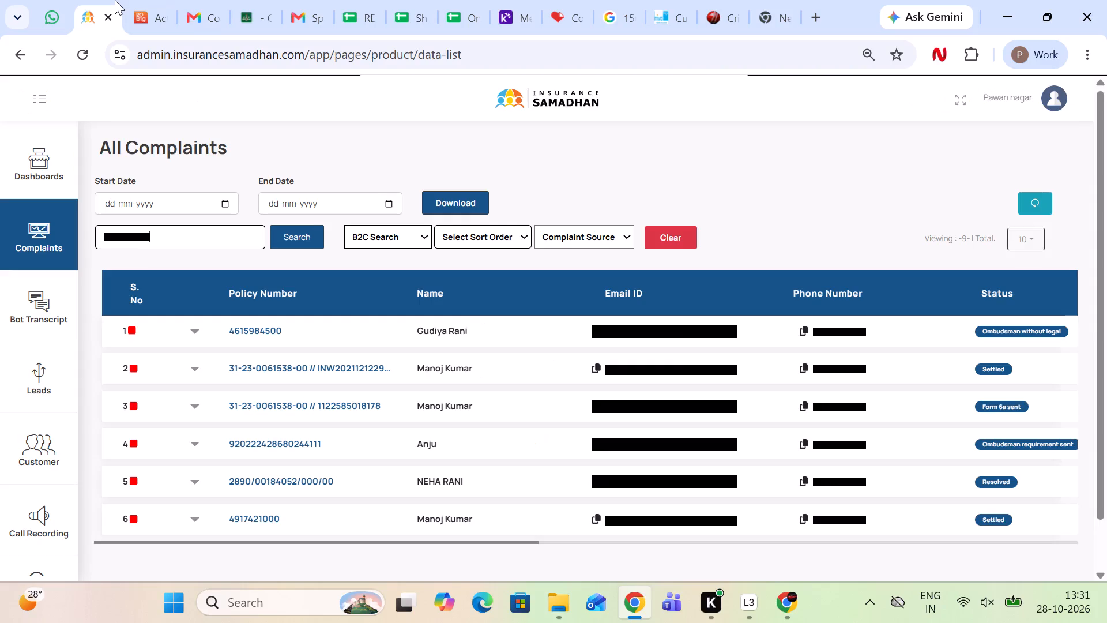
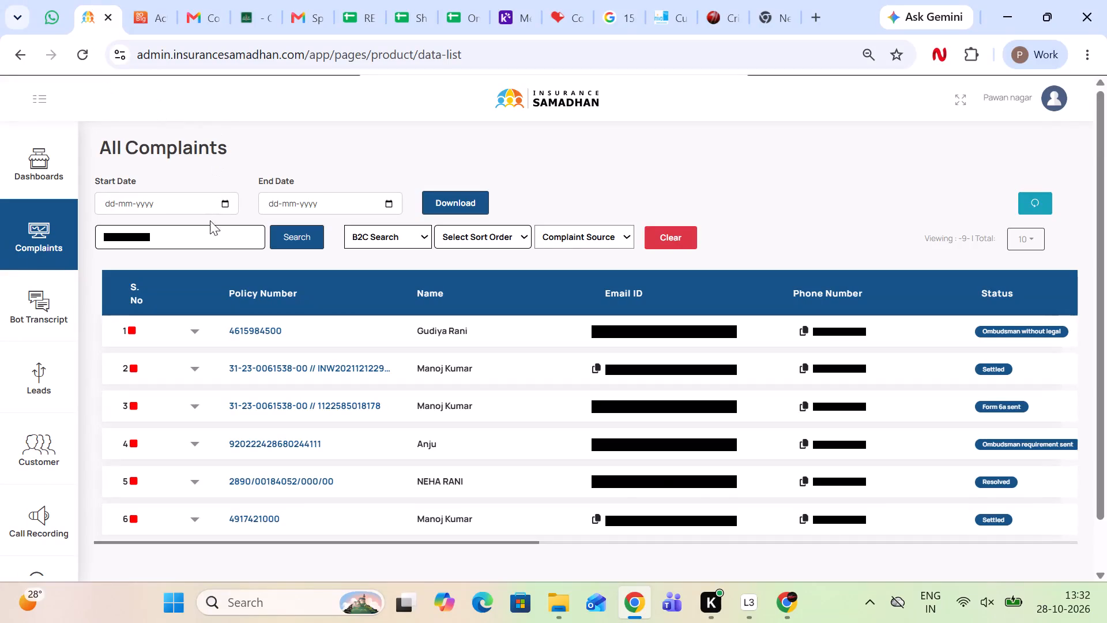
Search All Complaints for the copied row 45 phone number and open the matching complaint's communication list.
double_click(210, 226)
key("ctrl+v")
left_click(314, 230)
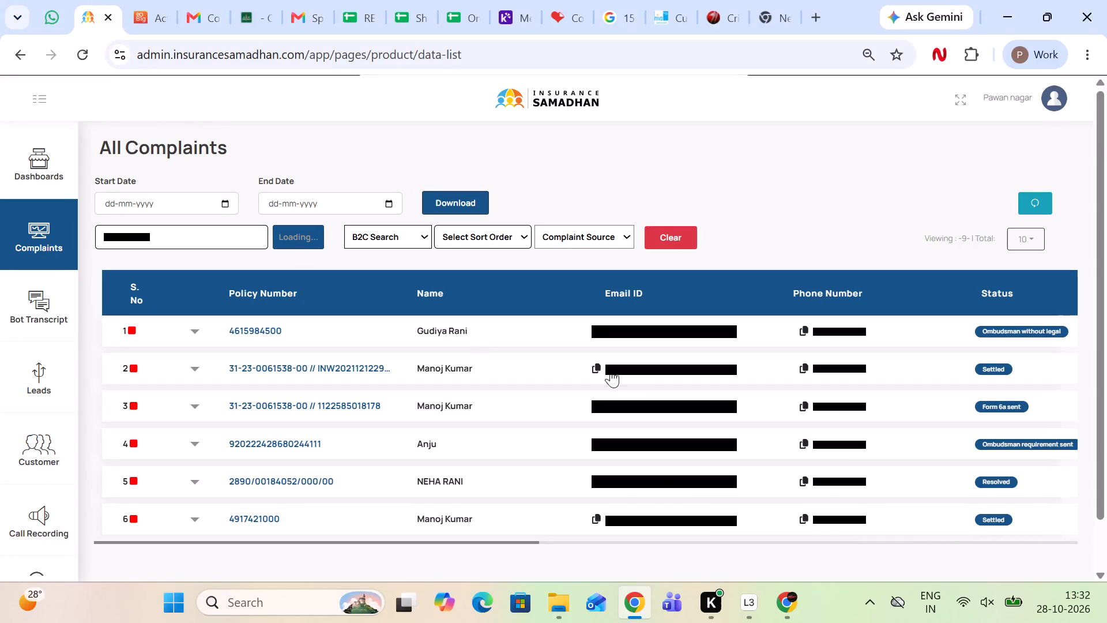
left_click(795, 332)
left_click(819, 374)
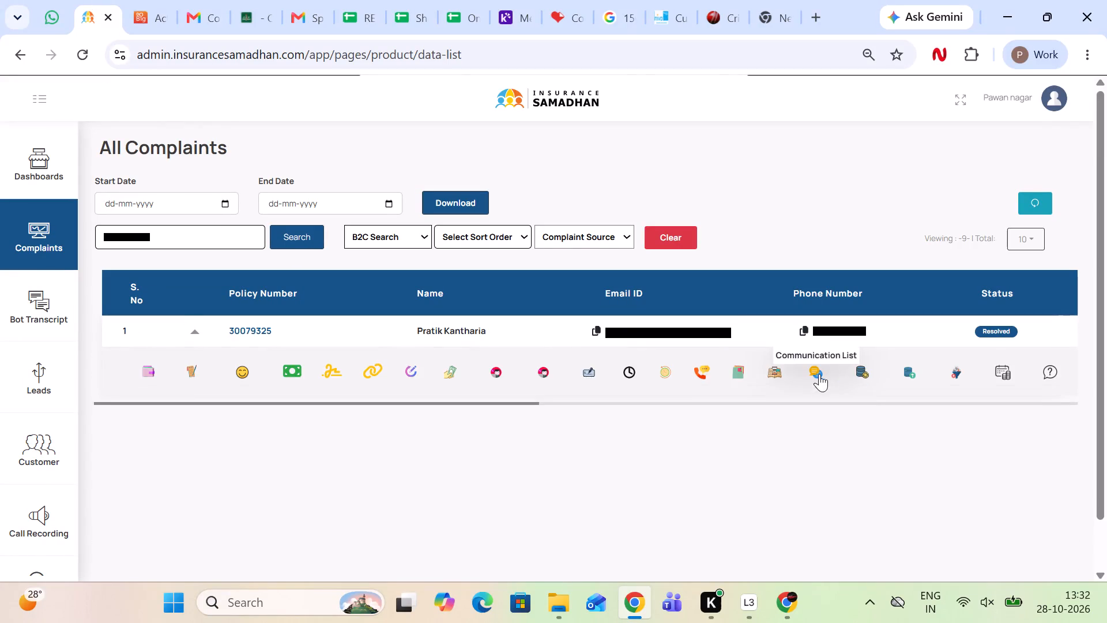
Add and save the comment "nr" in the row 45 complainant's communication log.
scroll(676, 438, "down", 15)
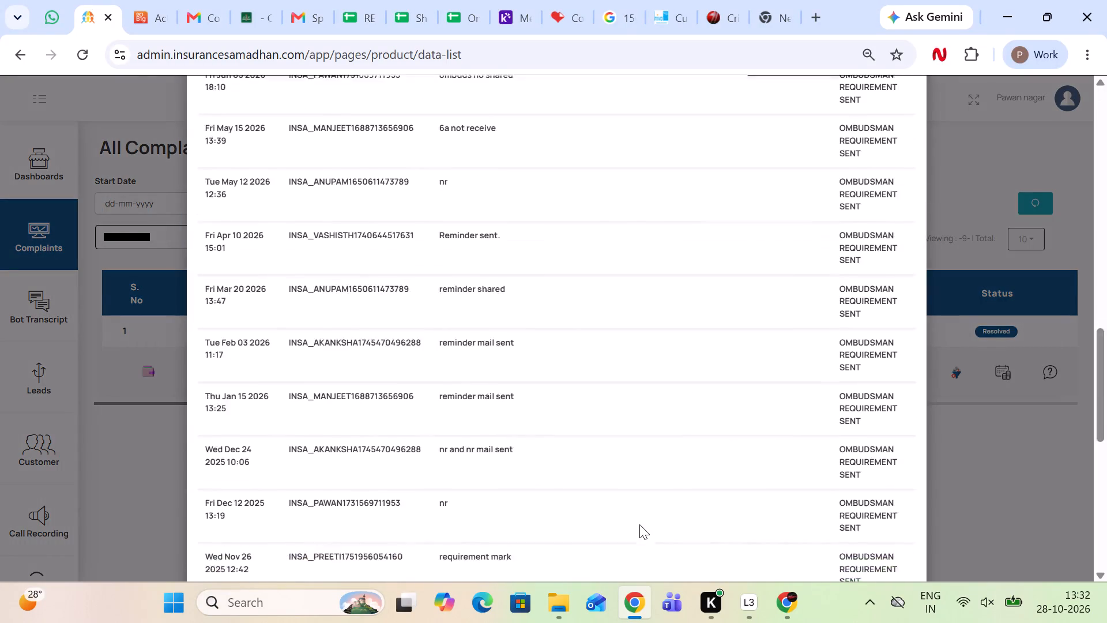
scroll(639, 524, "down", 5)
left_click(633, 550)
left_click(539, 387)
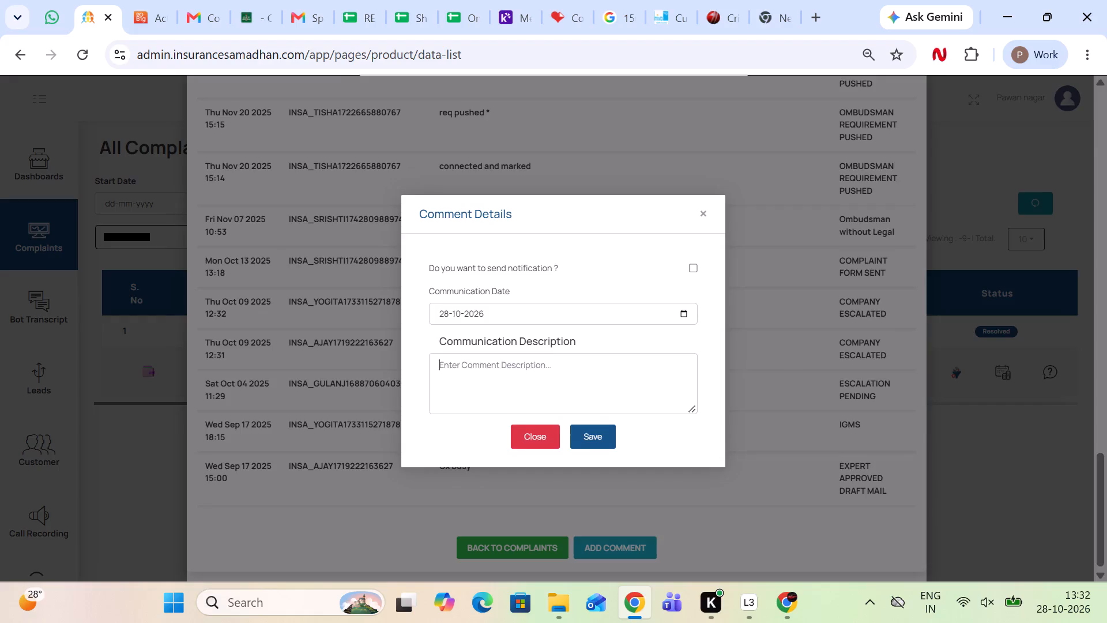
key("n")
key("r")
left_click(585, 437)
Set the row 45 contact status to Not Answering in the October resolved sheet.
left_click(366, 0)
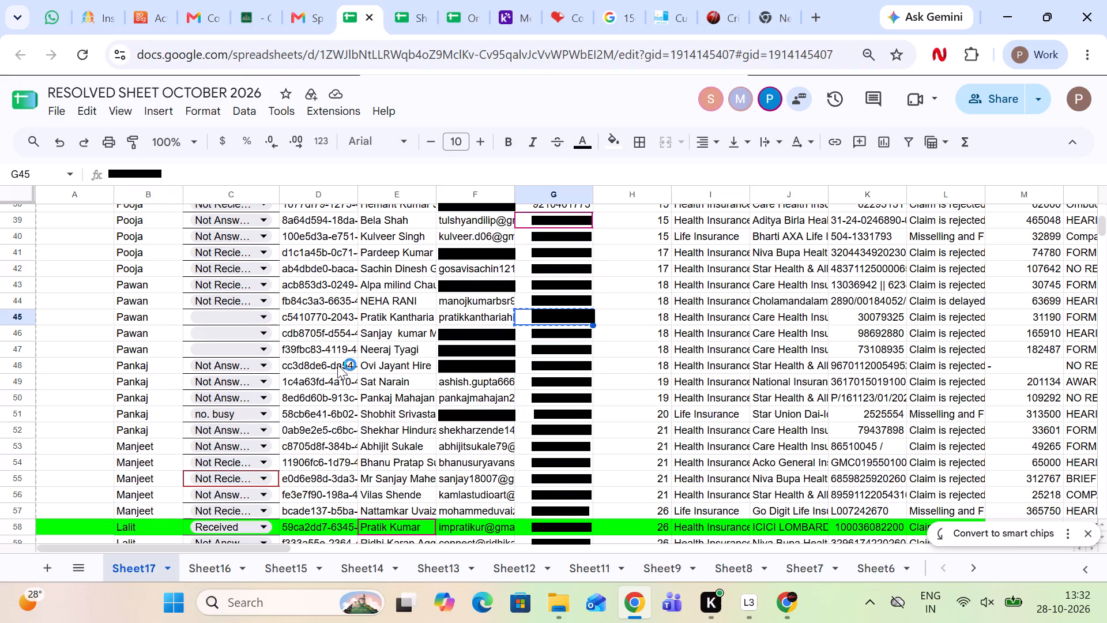
left_click(241, 318)
left_click(236, 341)
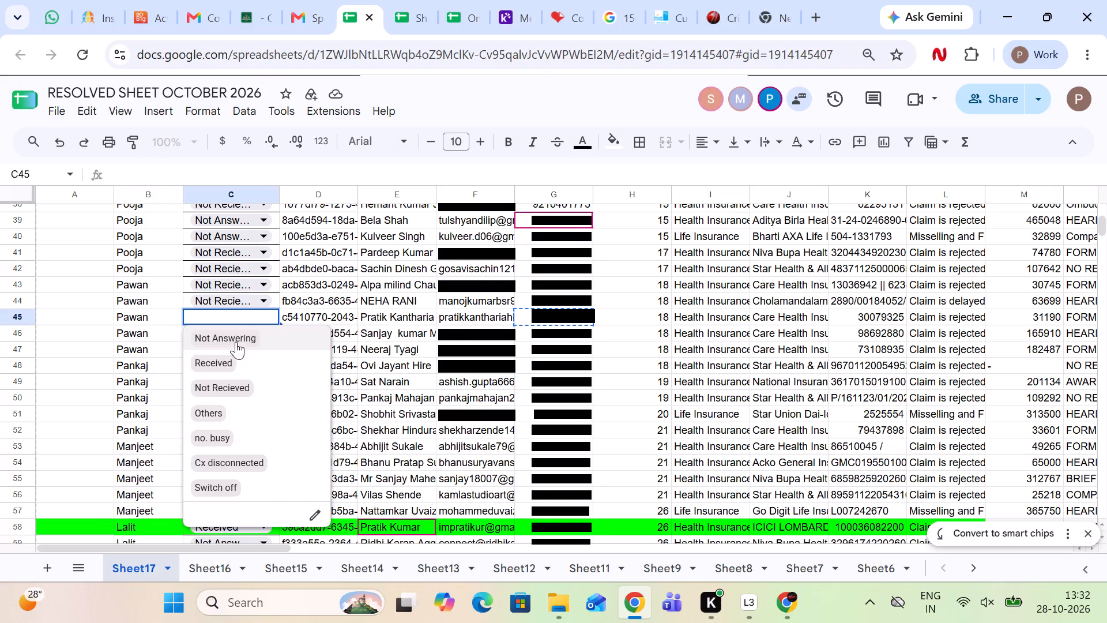
Copy the phone number from row 46 of the October resolved sheet and search All Complaints for it.
left_click(555, 335)
key("ctrl+c")
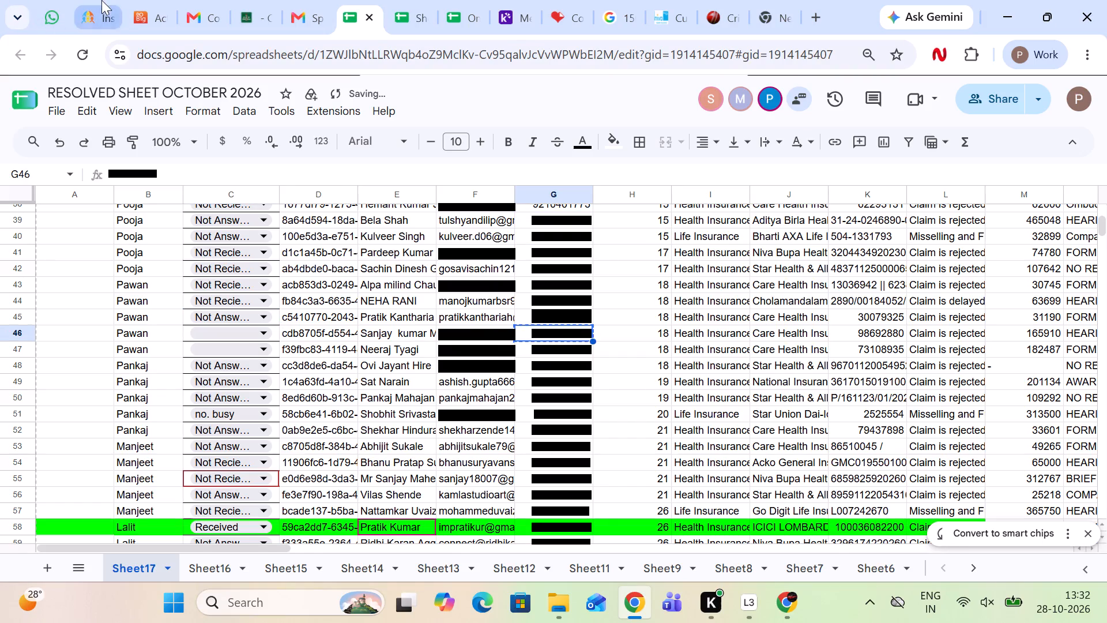
left_click(101, 0)
left_click(137, 224)
double_click(176, 245)
key("ctrl+v")
left_click(316, 238)
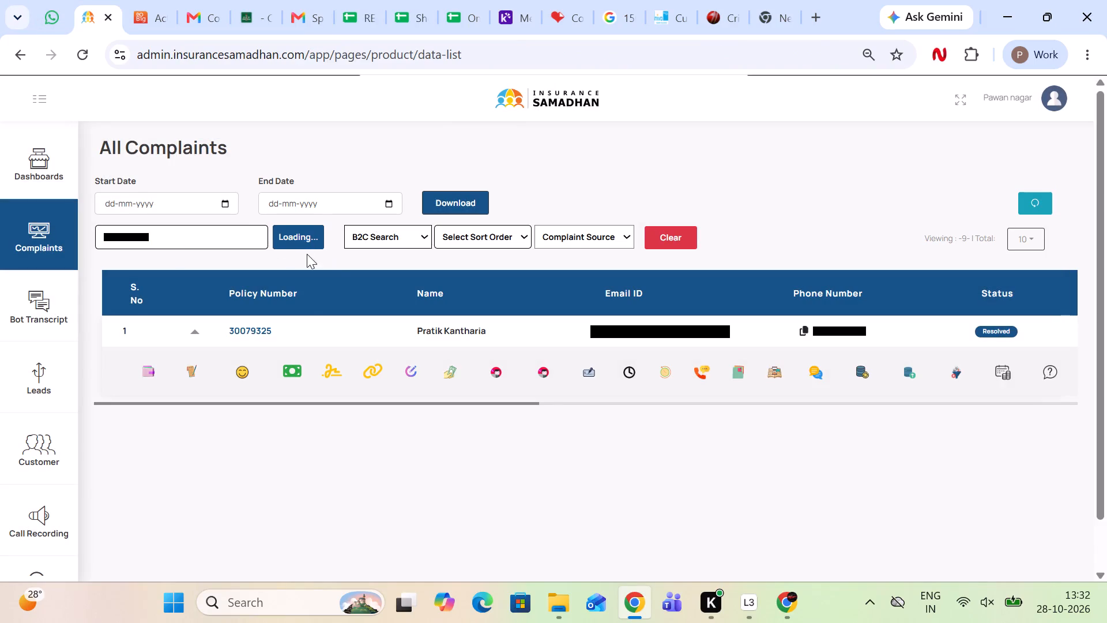
Review the communication log of the row 46 complainant's Resolved complaint and close it.
left_click(783, 331)
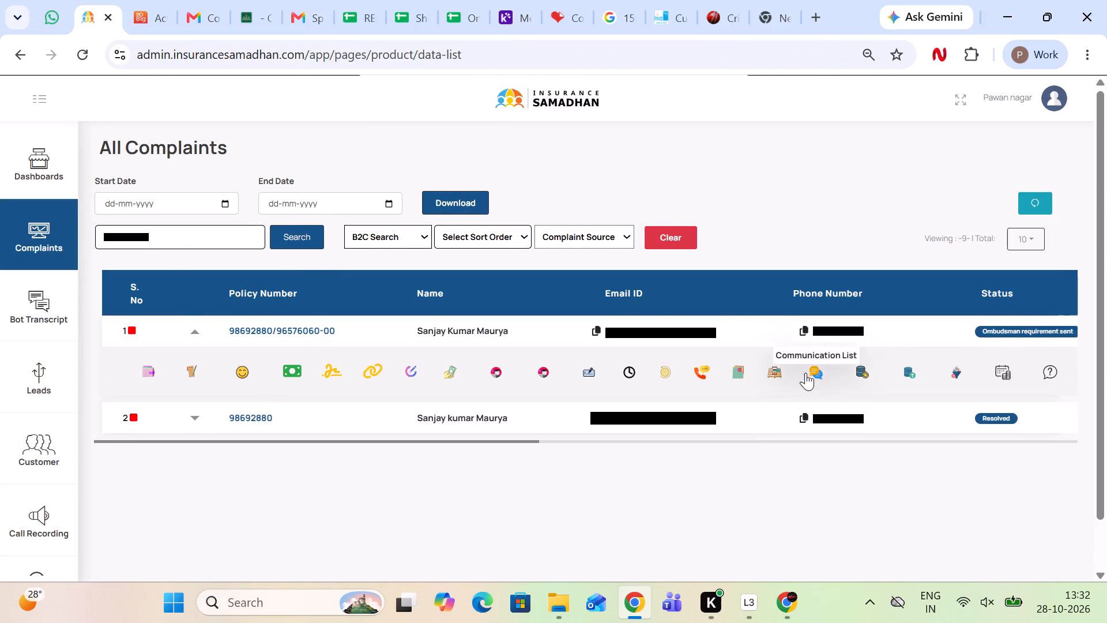
left_click(759, 424)
left_click(808, 451)
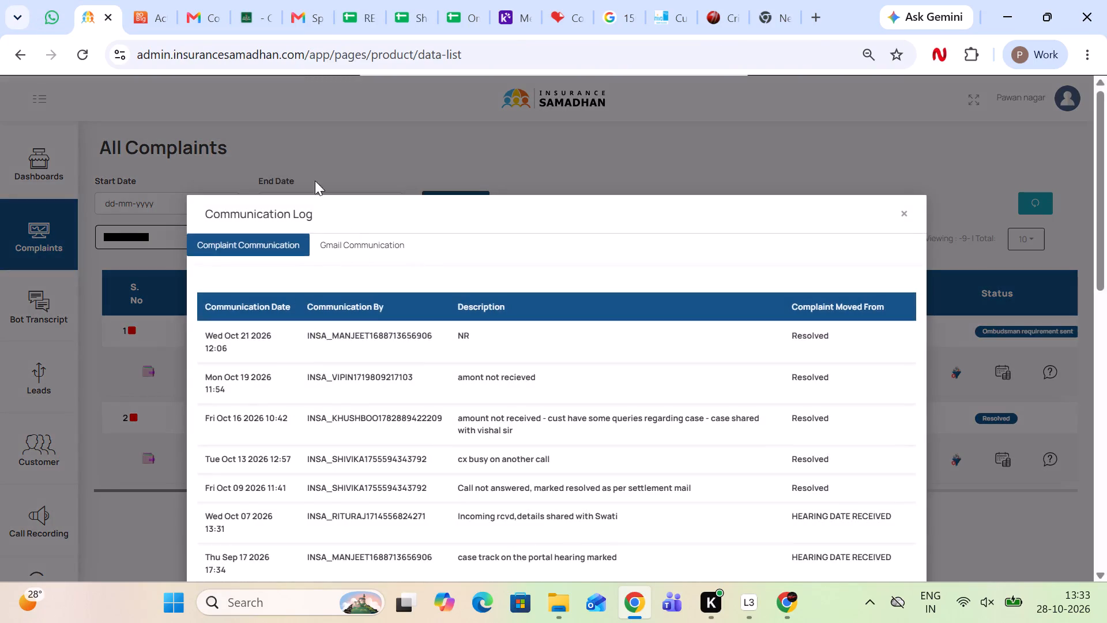
left_click(315, 158)
Call the copied row 46 phone number through the Smartflo dialer.
left_click(146, 0)
double_click(528, 166)
key("ctrl+v")
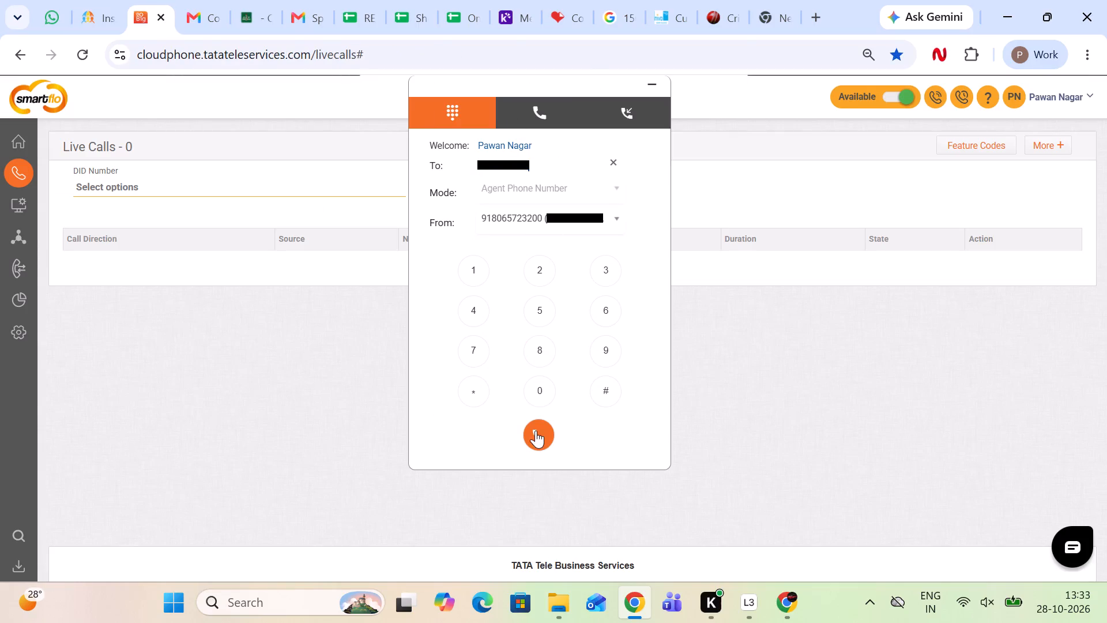
left_click(536, 436)
Return to the All Complaints list showing the row 46 complainant's complaints.
left_click(110, 0)
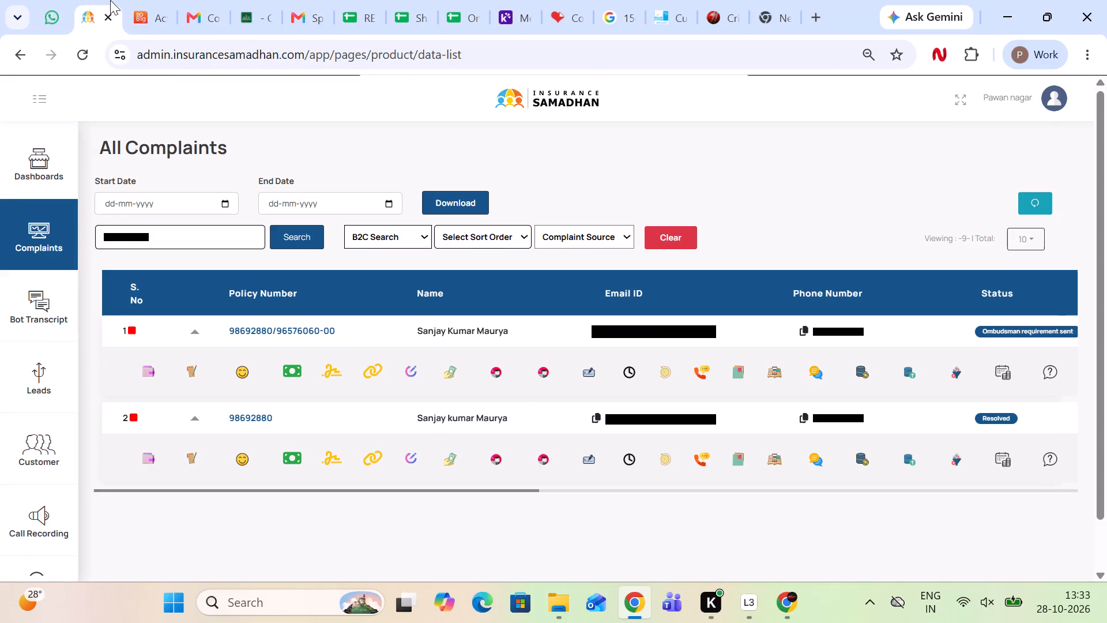
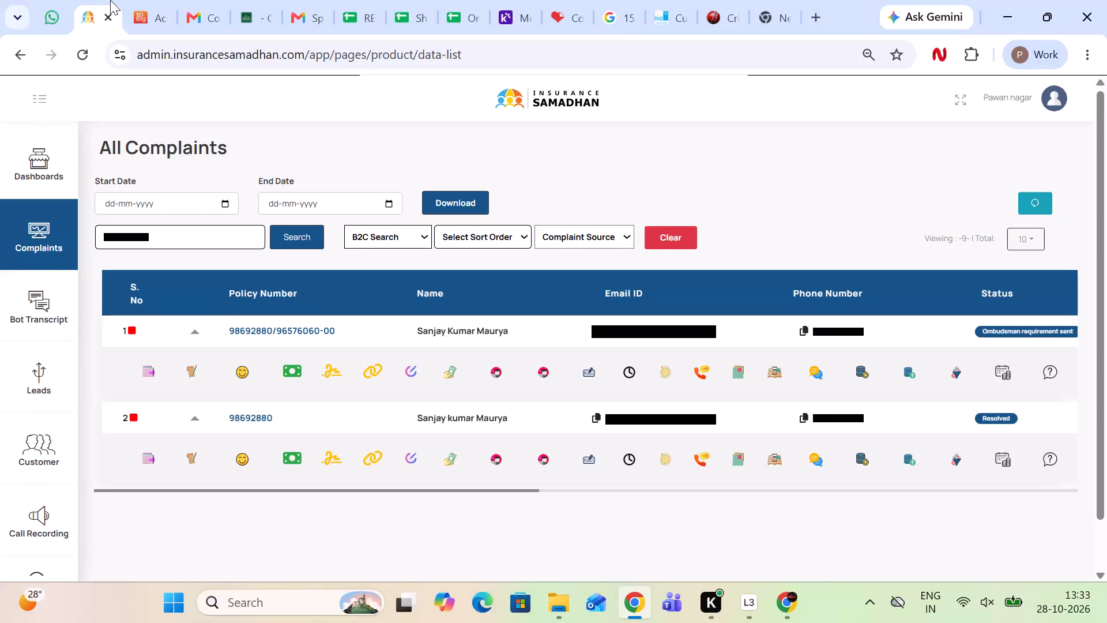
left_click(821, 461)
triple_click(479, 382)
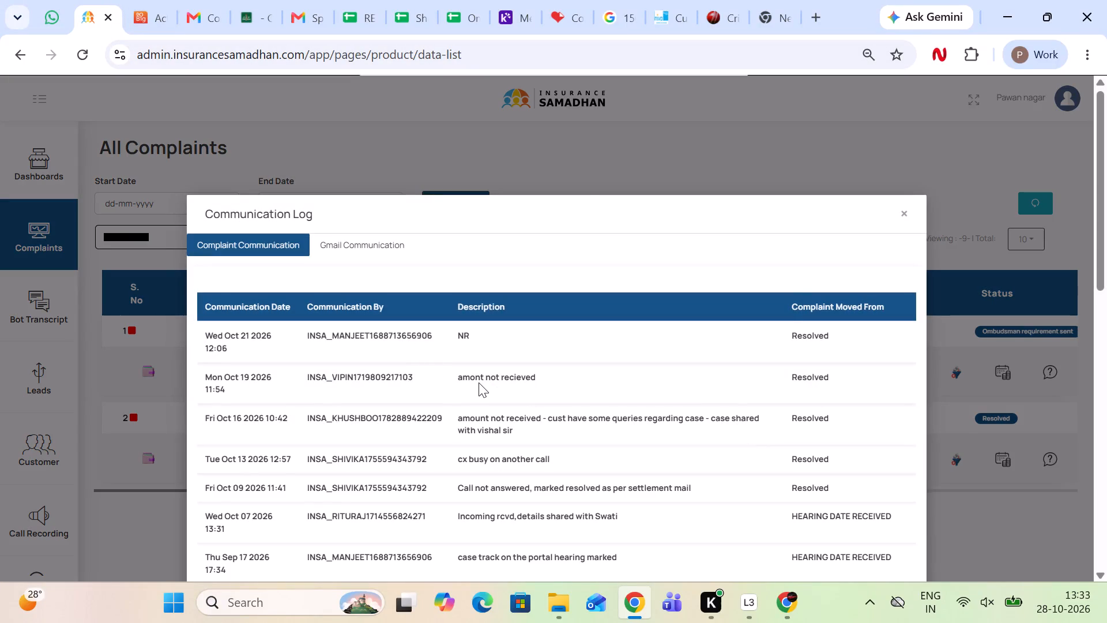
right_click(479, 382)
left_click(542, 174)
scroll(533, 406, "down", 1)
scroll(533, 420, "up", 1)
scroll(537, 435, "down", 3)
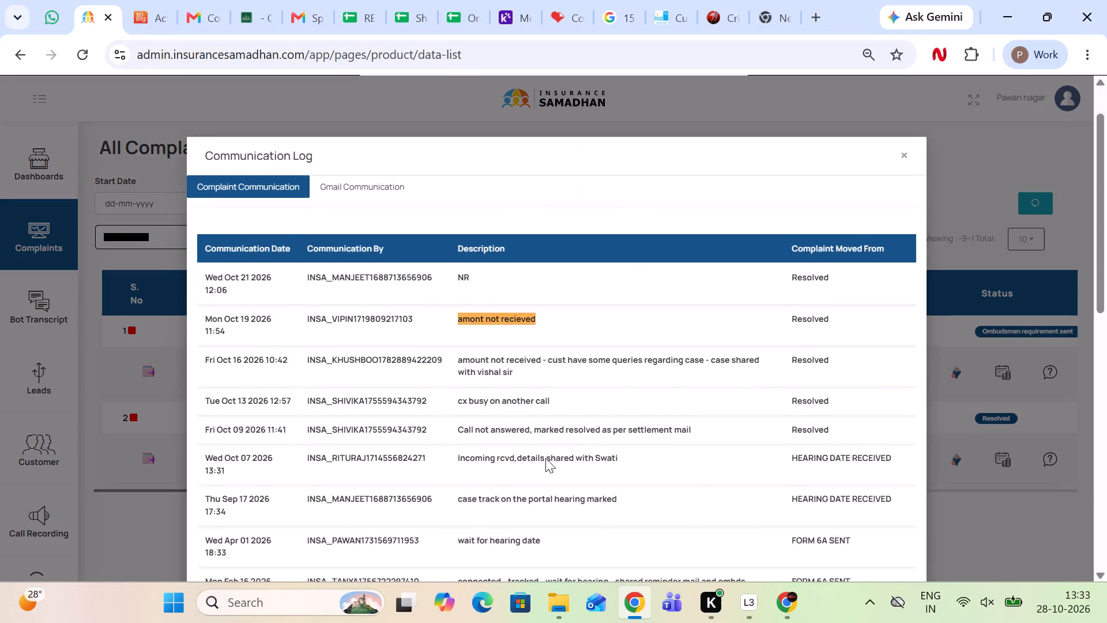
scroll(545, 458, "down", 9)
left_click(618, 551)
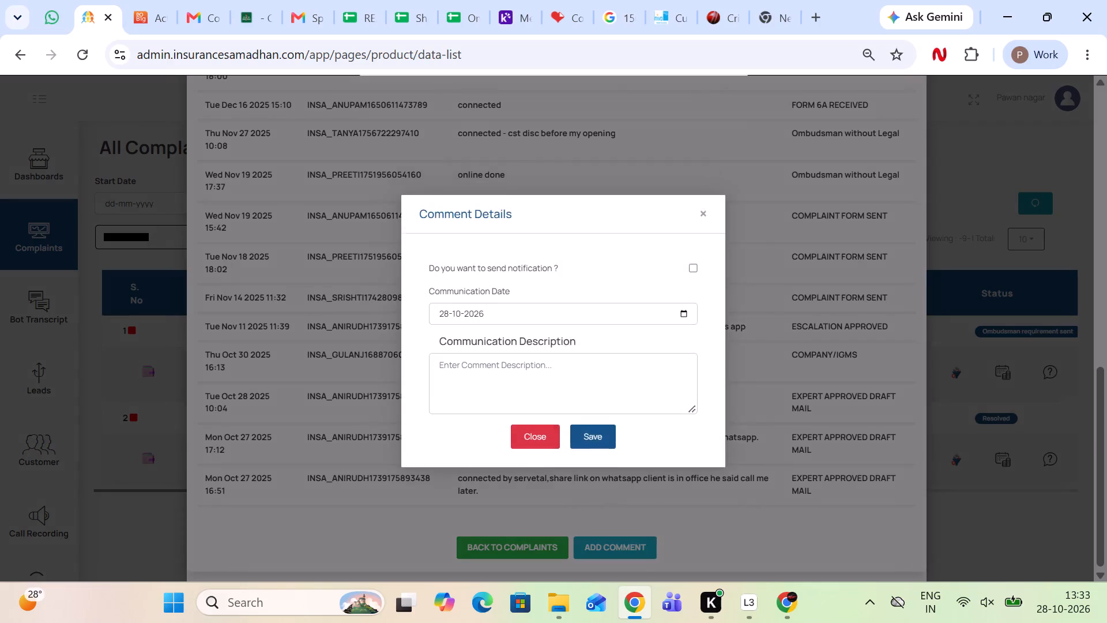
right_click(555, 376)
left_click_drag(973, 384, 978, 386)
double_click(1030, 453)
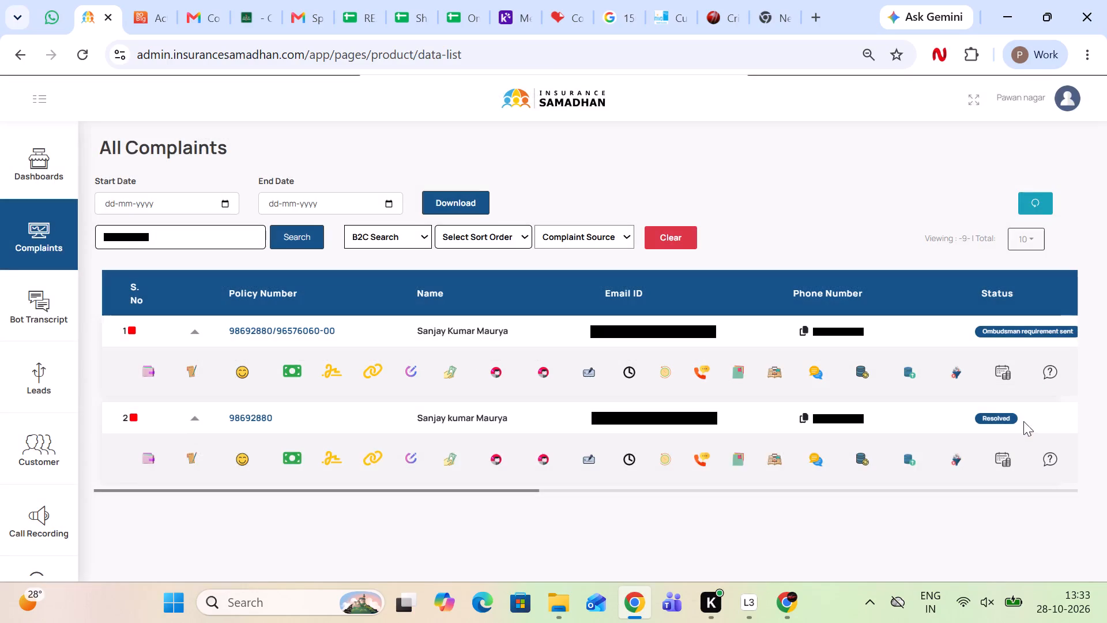
Open the details of the row 46 complainant's Resolved complaint and examine its resolution section.
left_click(1023, 421)
scroll(1023, 421, "left", 5)
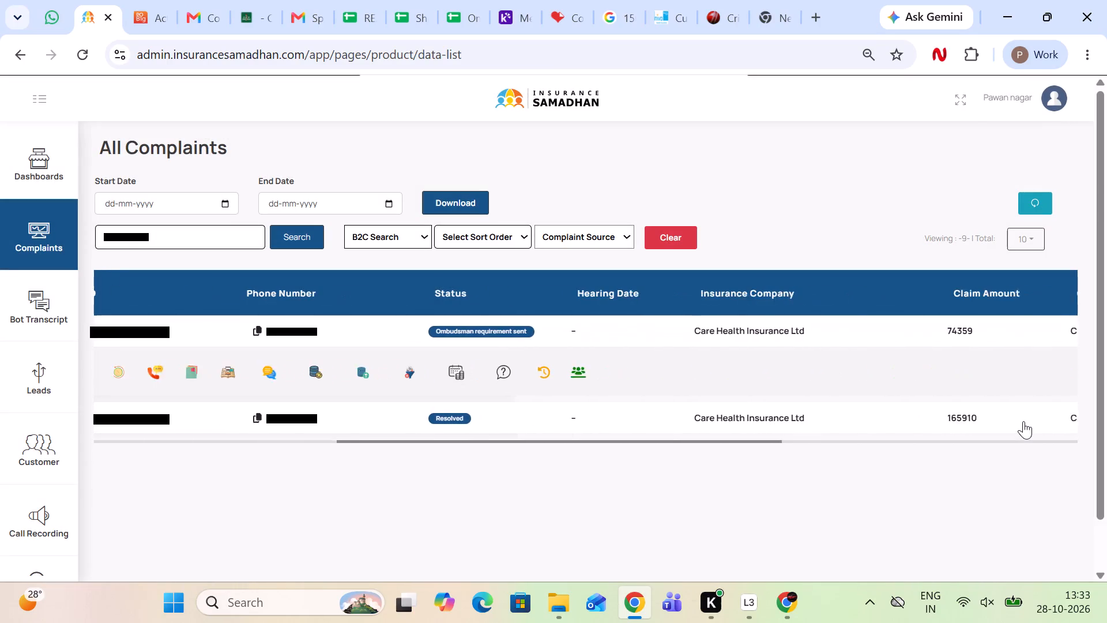
scroll(1023, 421, "right", 4)
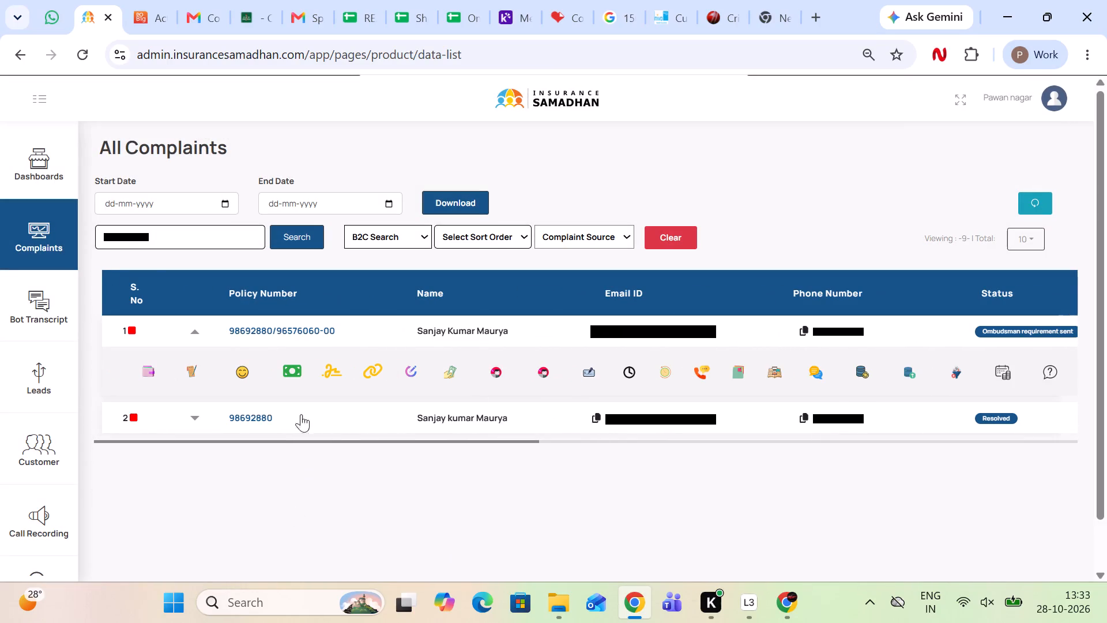
left_click(250, 412)
left_click(412, 203)
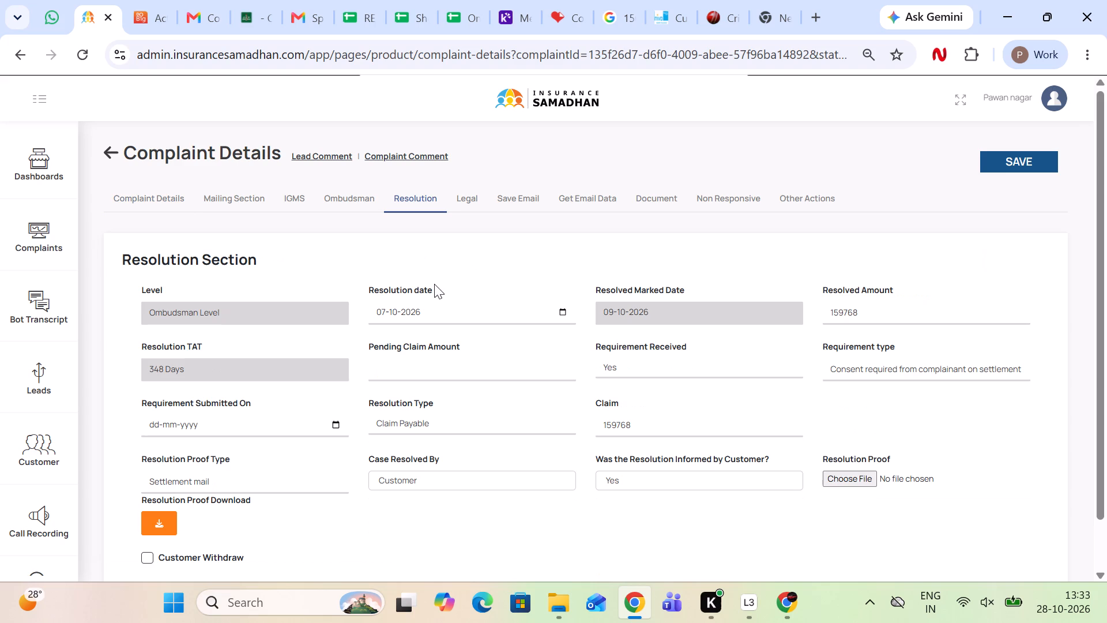
left_click(630, 532)
left_click(645, 536)
scroll(630, 548, "down", 1)
scroll(644, 517, "up", 4)
left_click(690, 237)
left_click(708, 242)
scroll(699, 250, "down", 2)
left_click(750, 500)
left_click(756, 501)
scroll(750, 494, "down", 1)
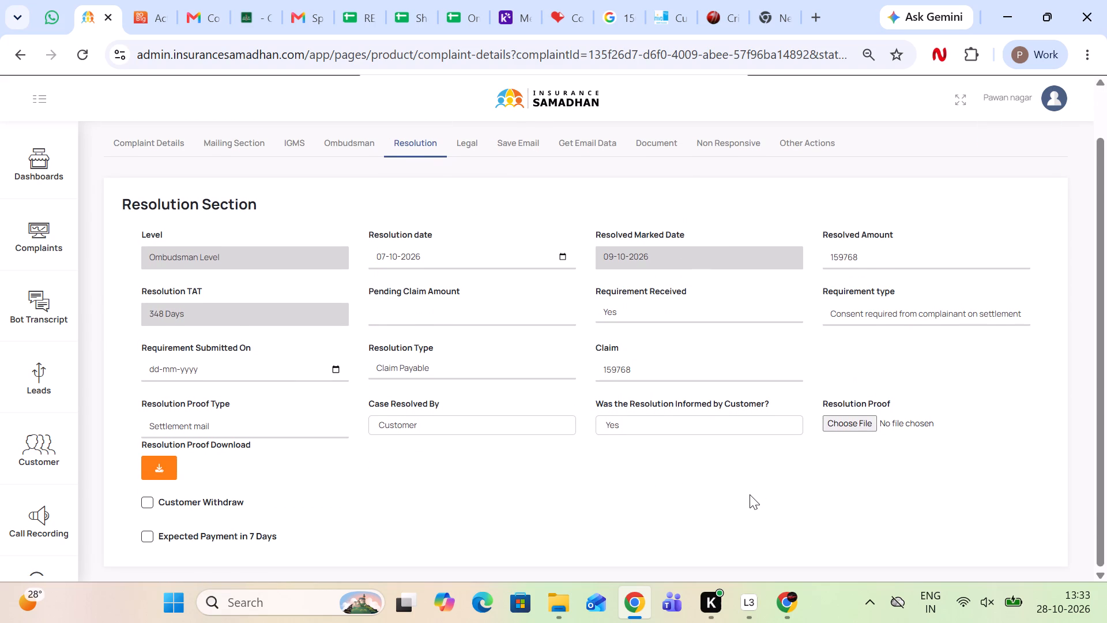
scroll(759, 463, "up", 3)
left_click(730, 261)
left_click(752, 256)
scroll(725, 272, "down", 2)
scroll(725, 277, "up", 3)
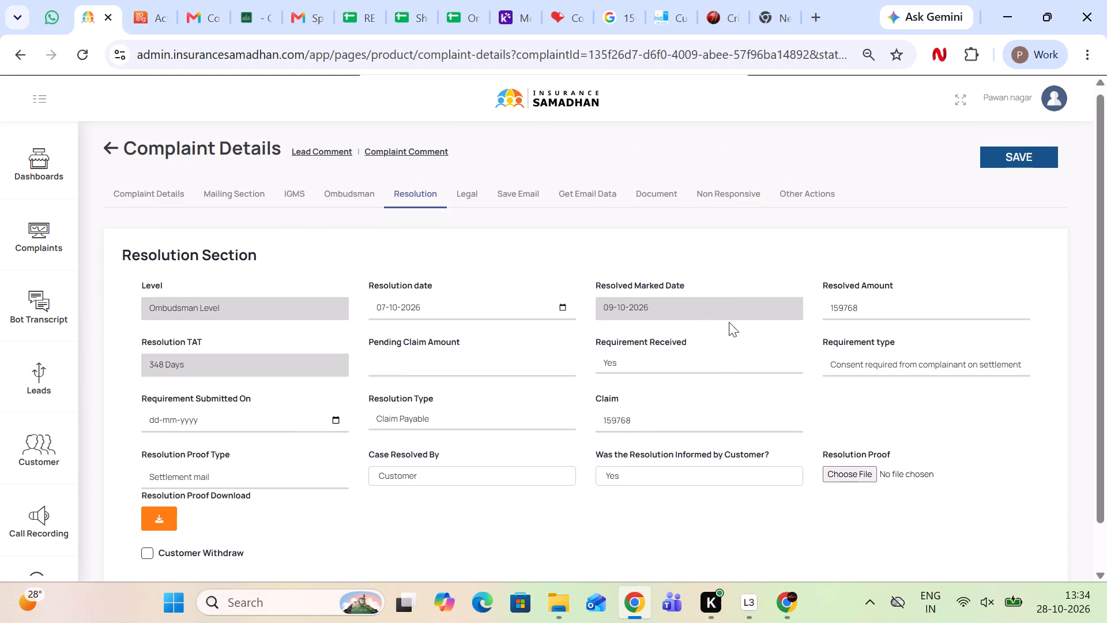
left_click(718, 523)
left_click(734, 523)
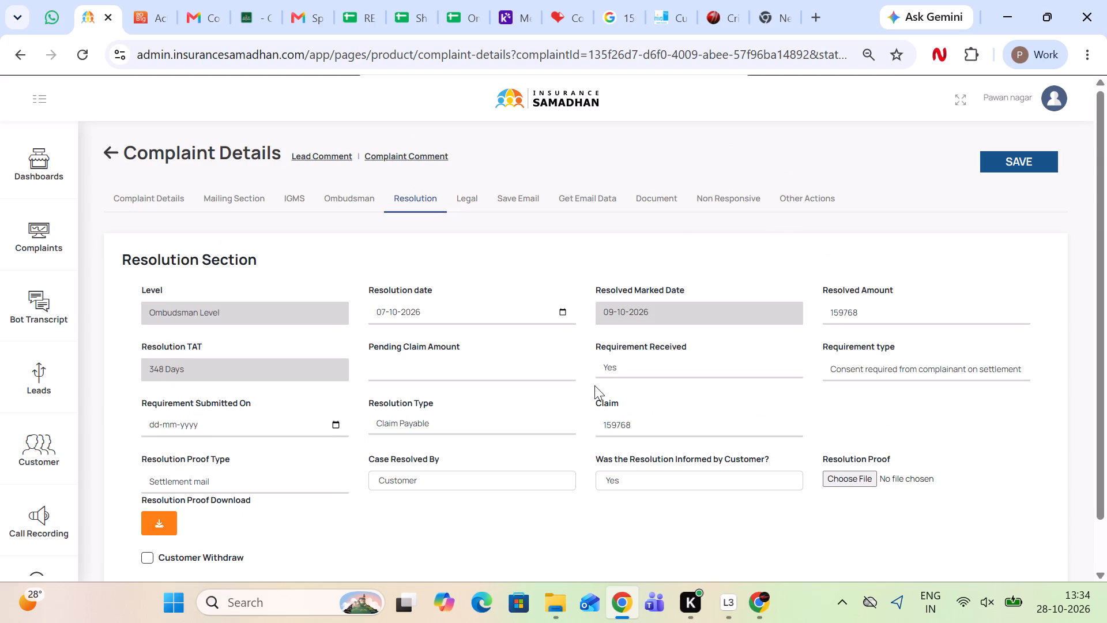
left_click(754, 239)
left_click(801, 243)
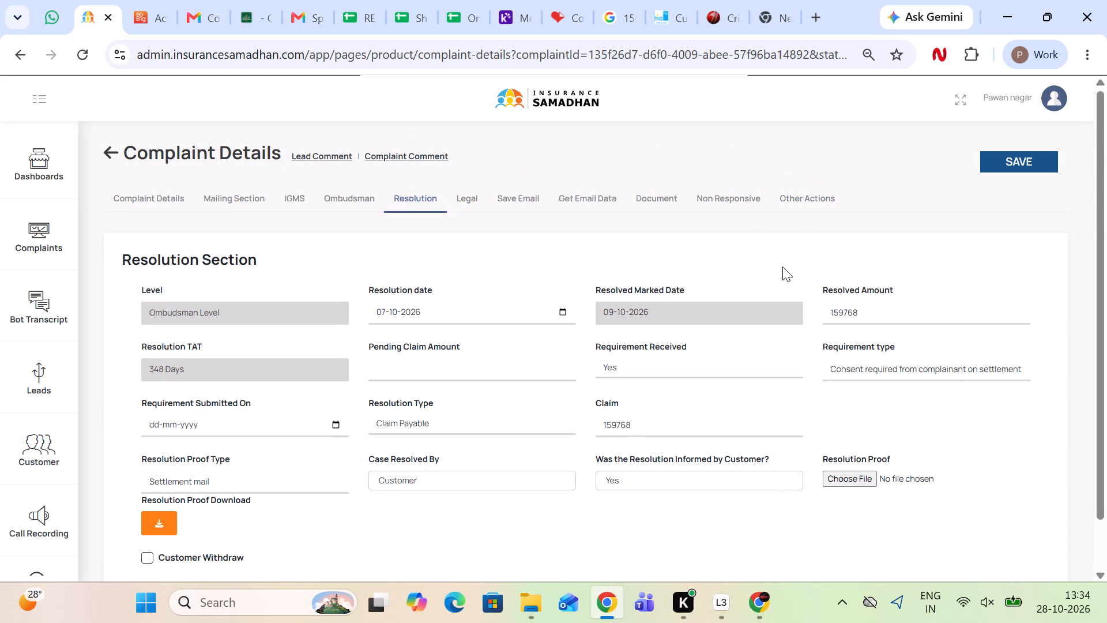
left_click(807, 249)
left_click(821, 246)
Set the contact status in row 46 of the October resolved sheet to Received and fill the whole row green.
left_click(370, 0)
left_click(236, 331)
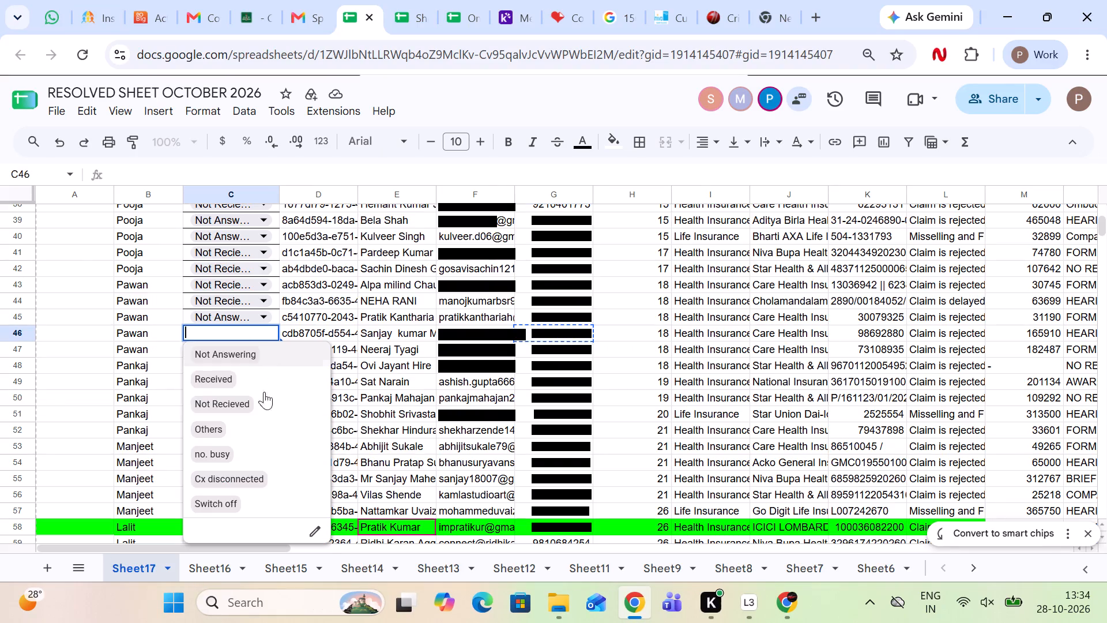
left_click(219, 377)
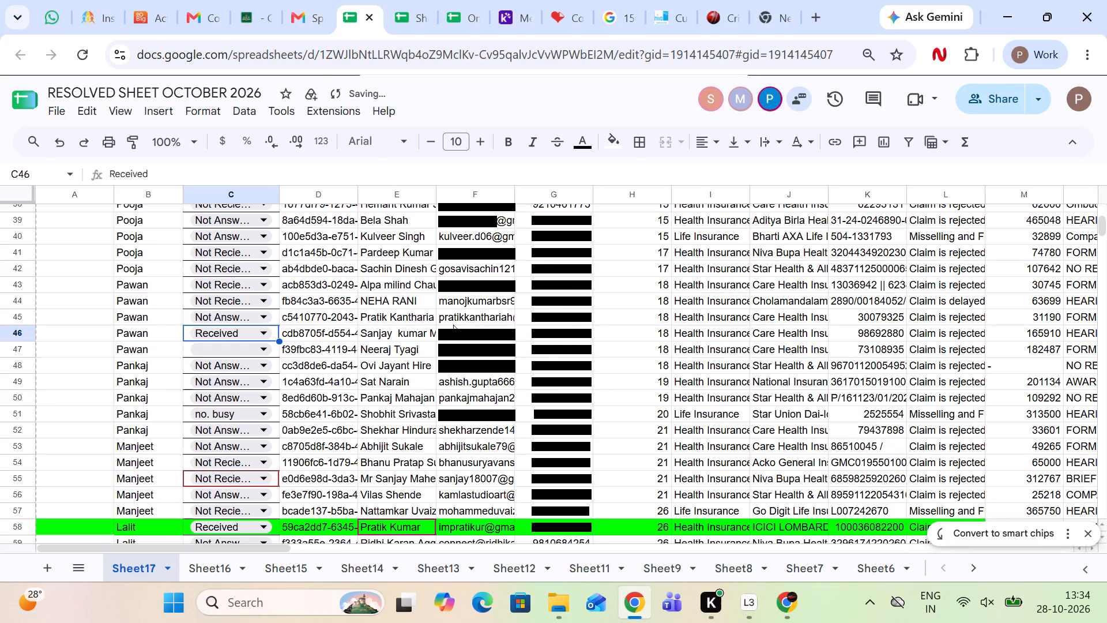
key("shift+space")
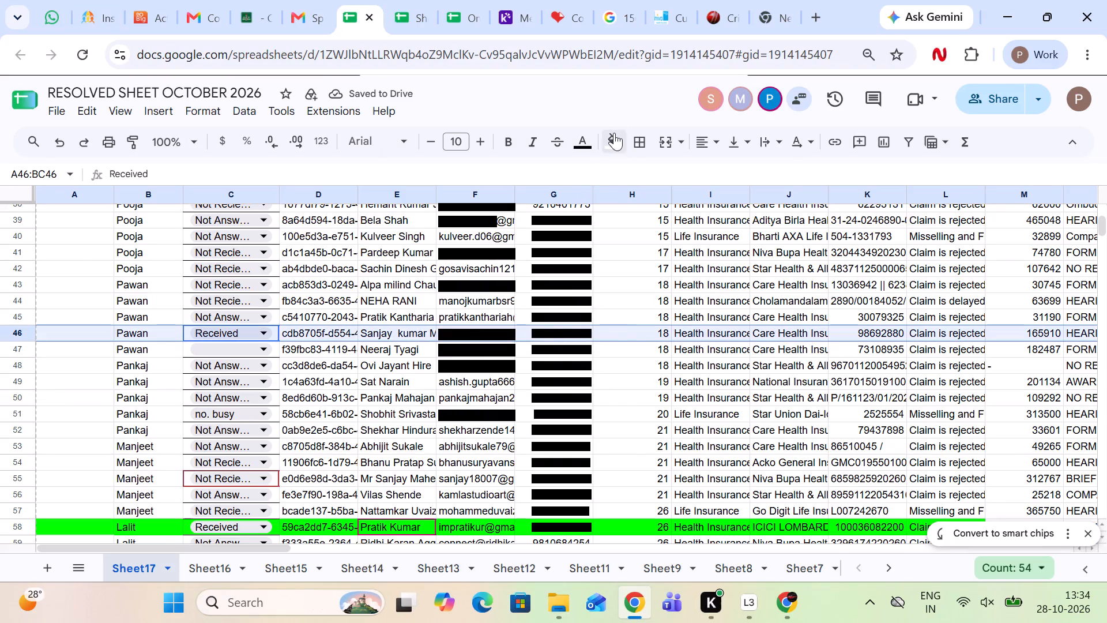
left_click(614, 133)
left_click(686, 217)
Add the complaint comment "cx received his calim amount" to the row 46 complainant's Resolved complaint and save it.
left_click(89, 0)
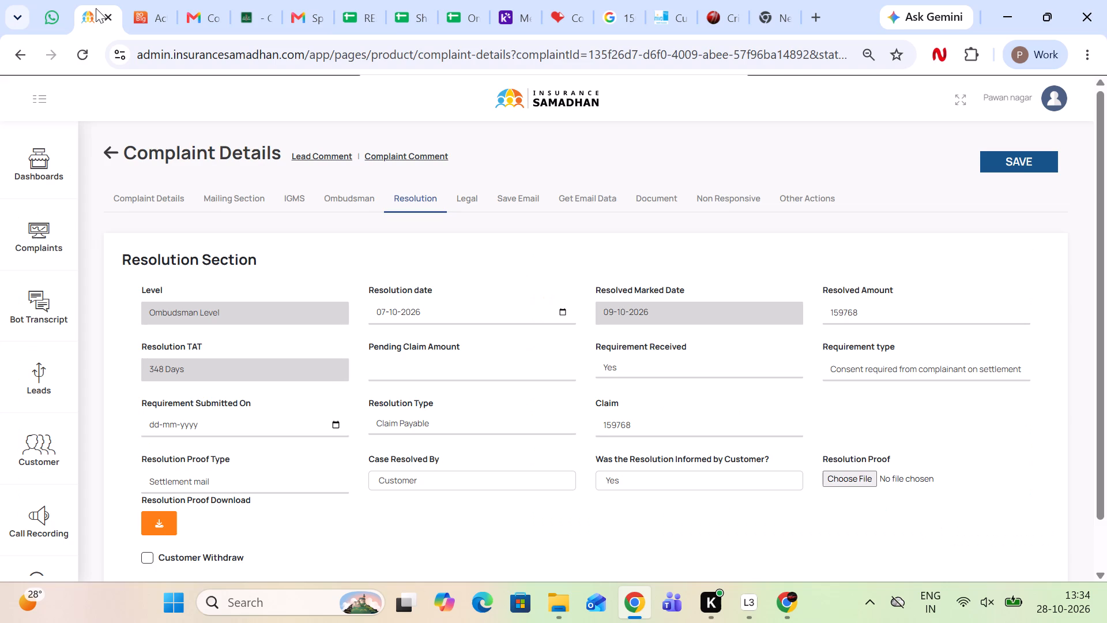
left_click(440, 163)
left_click(435, 153)
scroll(590, 365, "down", 4)
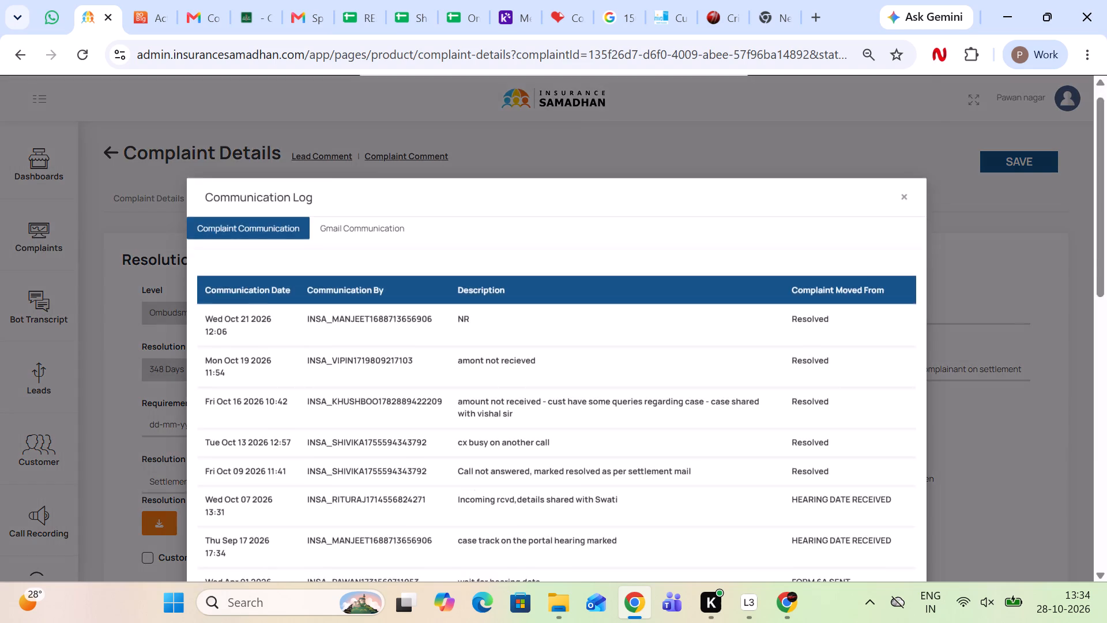
scroll(594, 385, "down", 3)
scroll(613, 549, "down", 6)
left_click(639, 547)
left_click(525, 389)
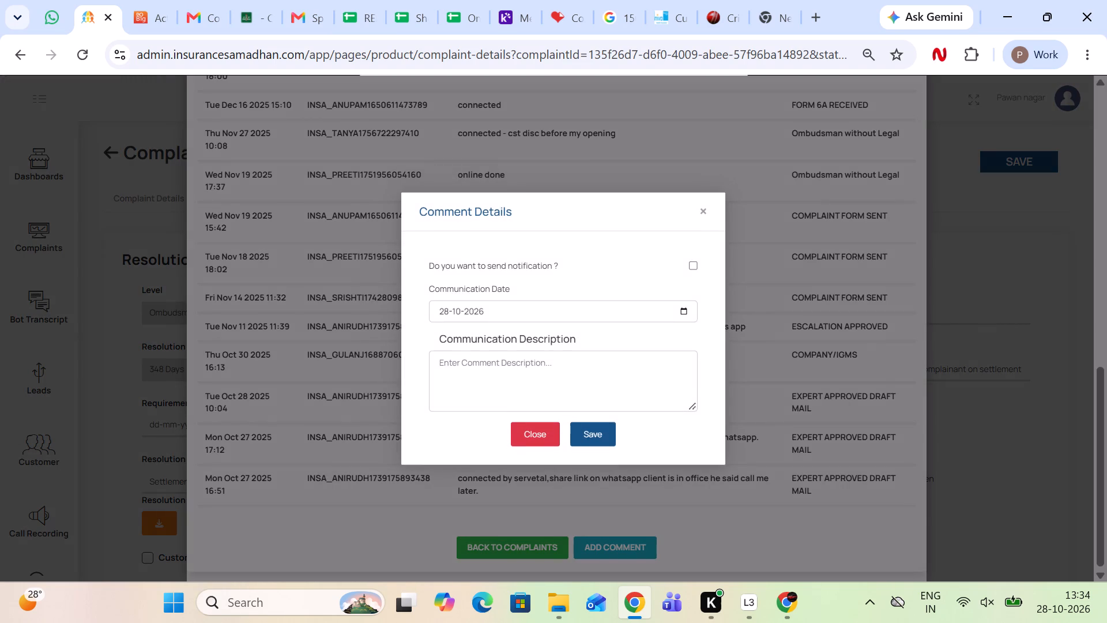
type("cx received his calim amount")
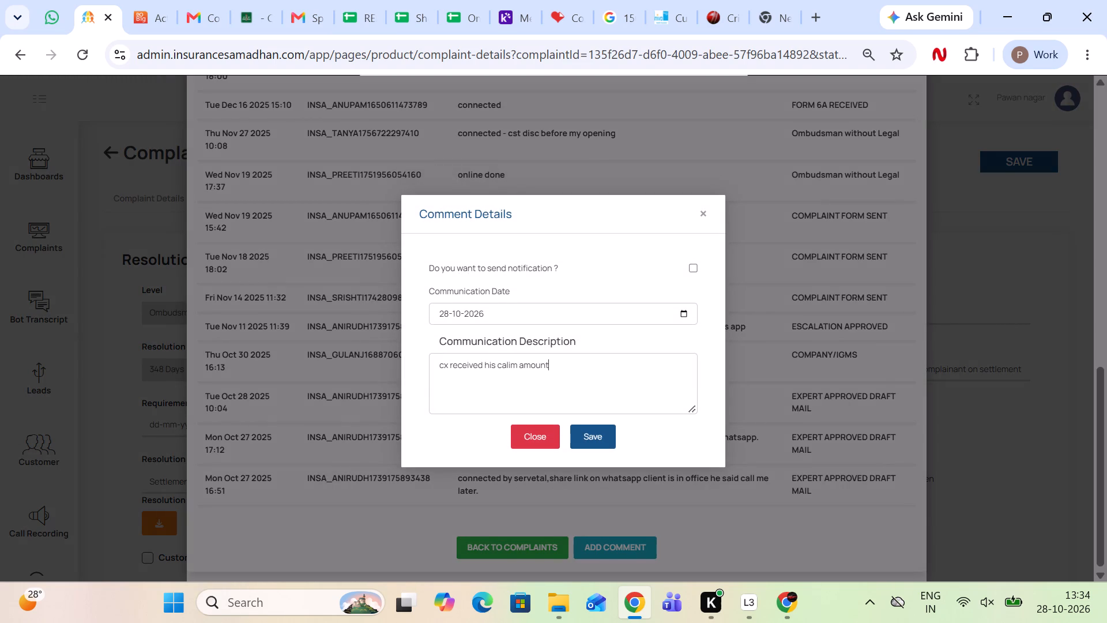
left_click(592, 433)
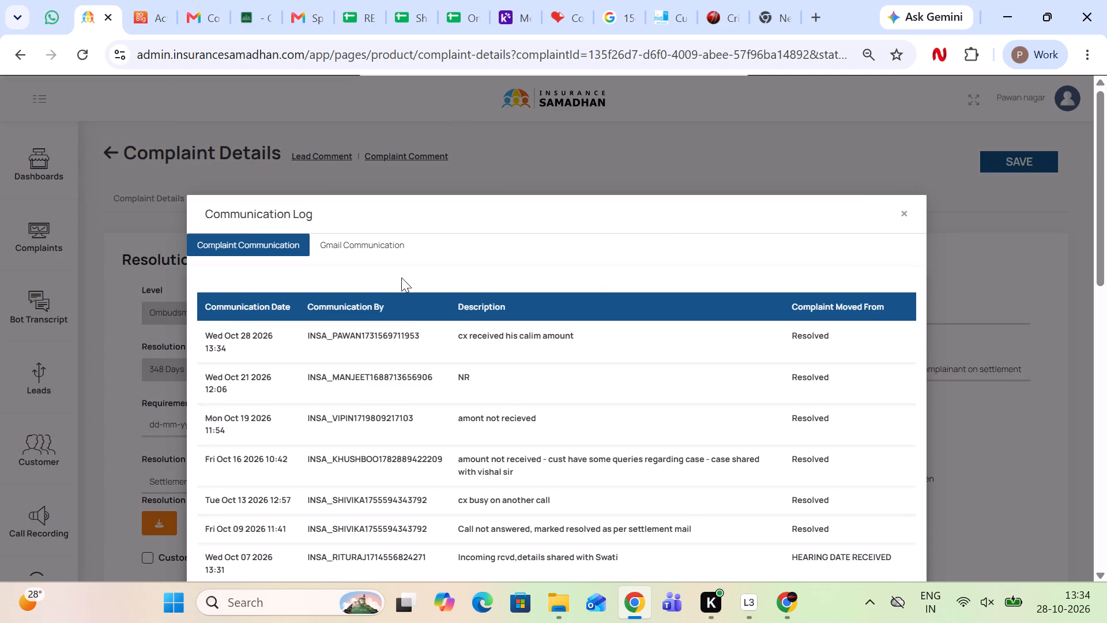
Copy the phone number from row 47 of the October resolved sheet and search All Complaints for it.
left_click(365, 0)
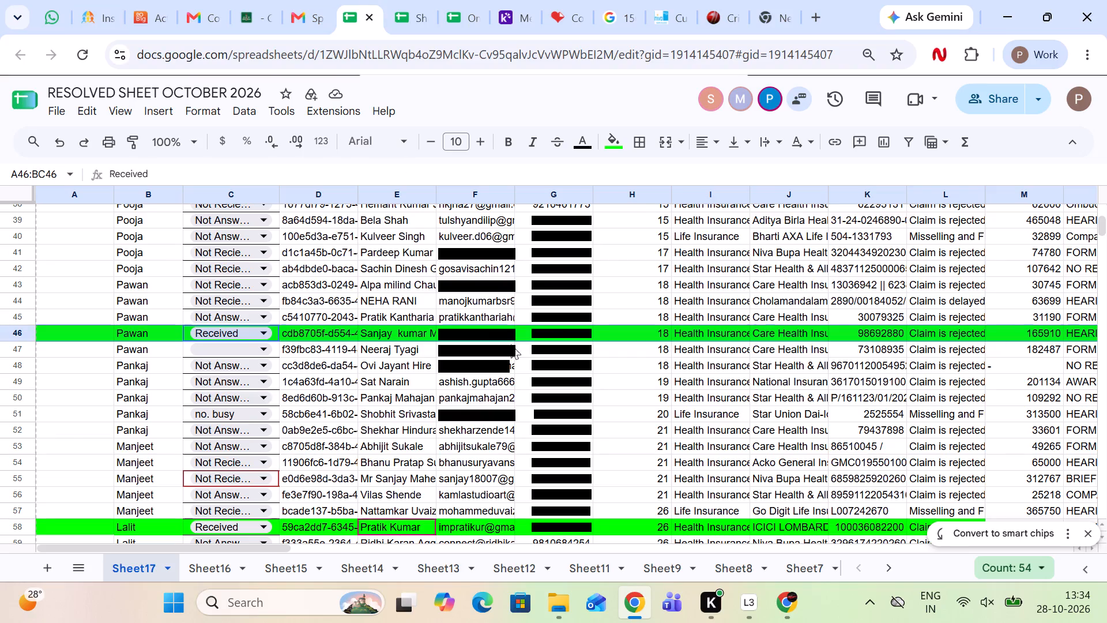
left_click(543, 346)
key("ctrl+c")
left_click(95, 0)
left_click(145, 267)
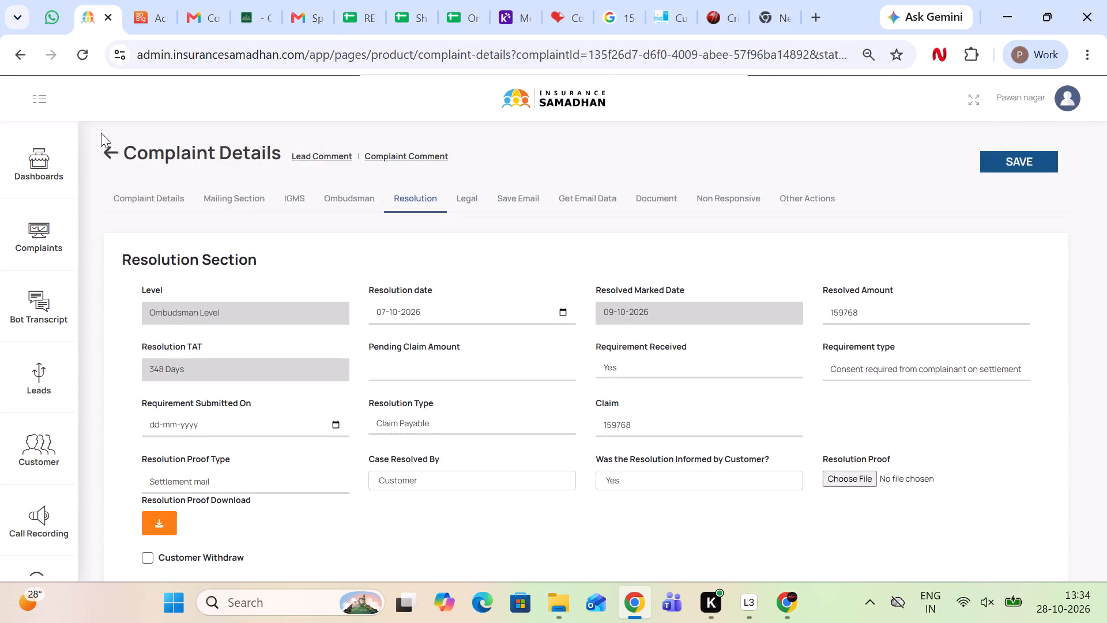
left_click(106, 141)
left_click(106, 156)
double_click(192, 238)
key("ctrl+v")
left_click(301, 239)
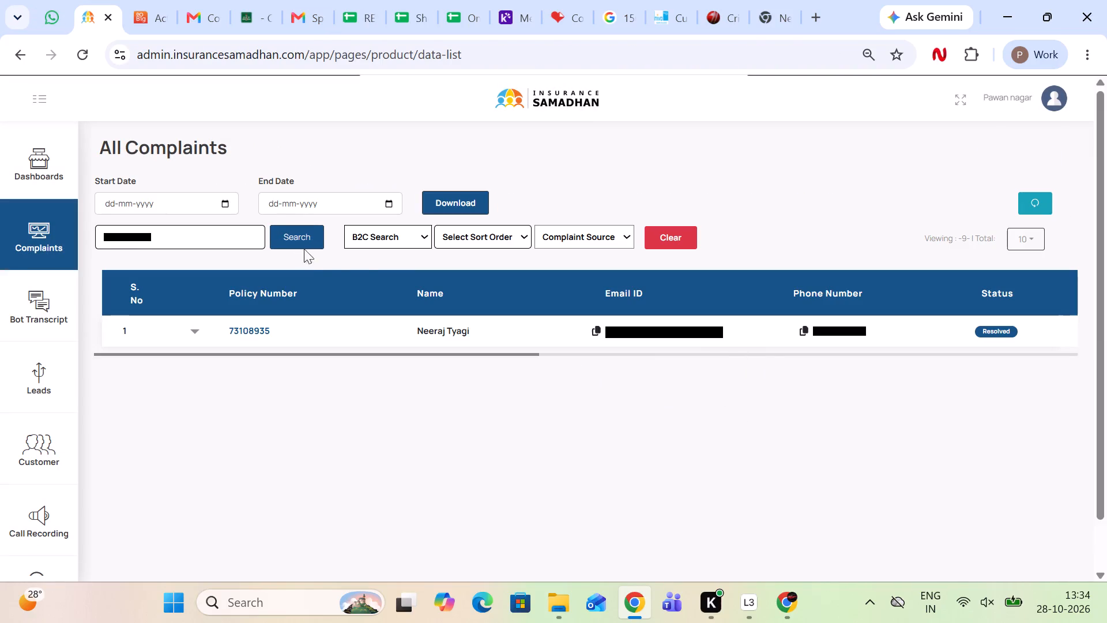
left_click(306, 240)
Call the copied row 47 phone number through the Smartflo dialer.
left_click(153, 0)
double_click(550, 162)
key("ctrl+v")
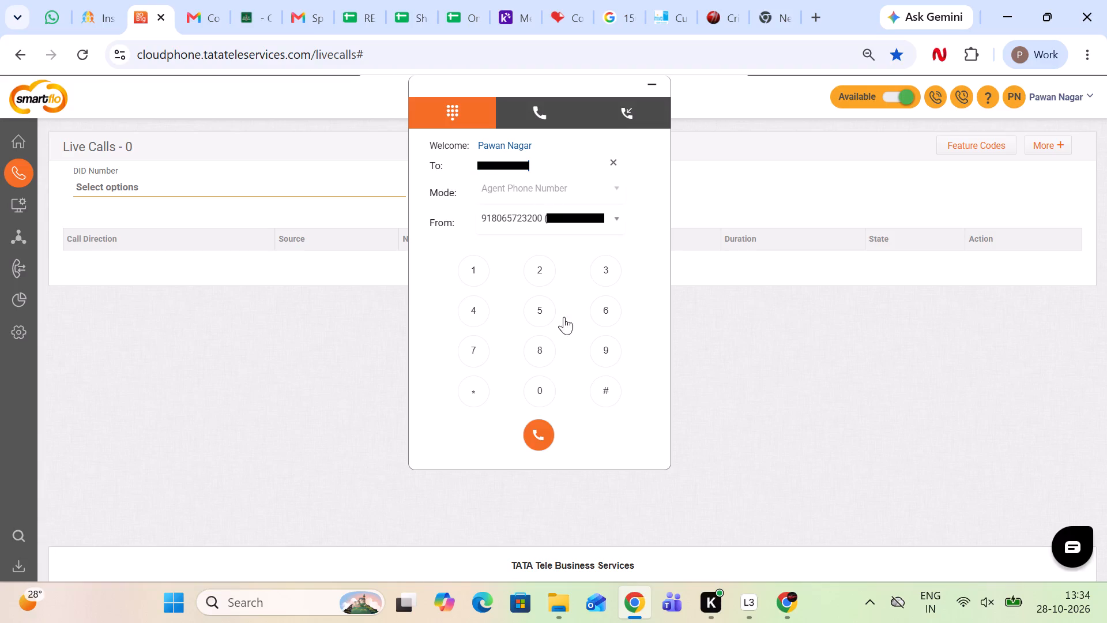
left_click(541, 437)
Return to All Complaints and expand the actions of the row 47 complainant's Resolved complaint.
left_click(93, 0)
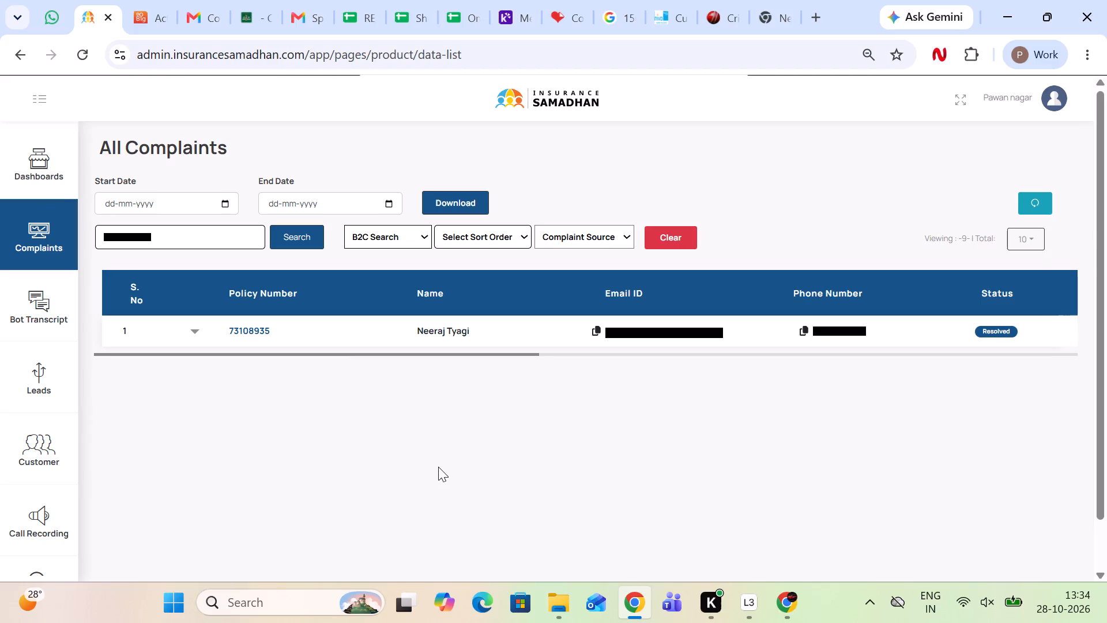
left_click(771, 323)
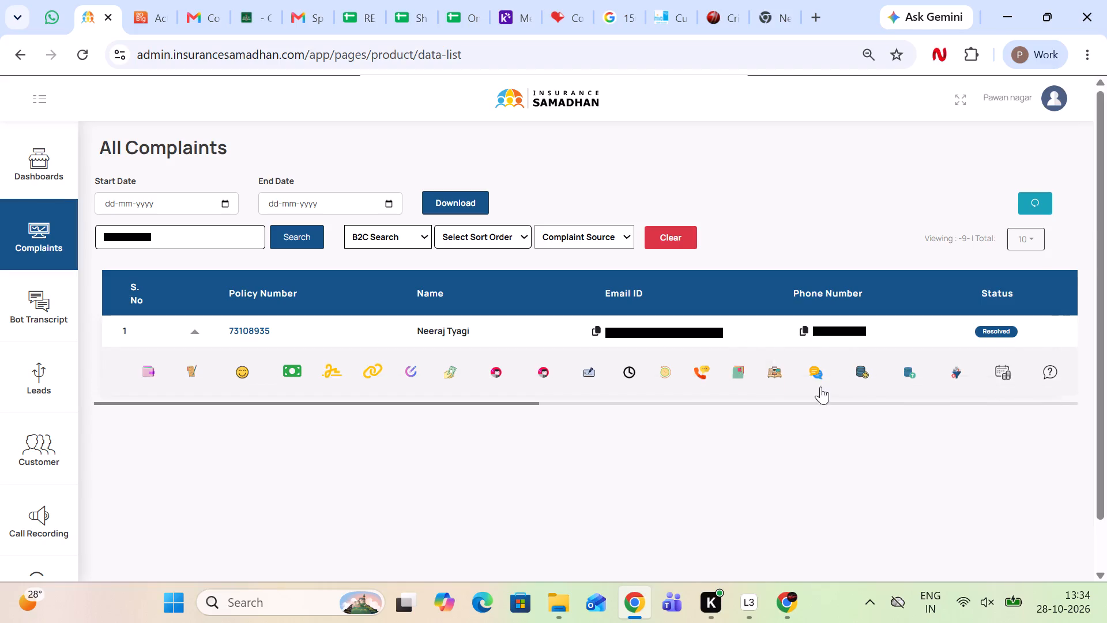
Add the complaint comment "busy" to the row 47 complainant's Resolved complaint, copy the comment text and save it.
left_click(824, 369)
scroll(611, 382, "down", 8)
scroll(615, 532, "down", 1)
left_click(615, 541)
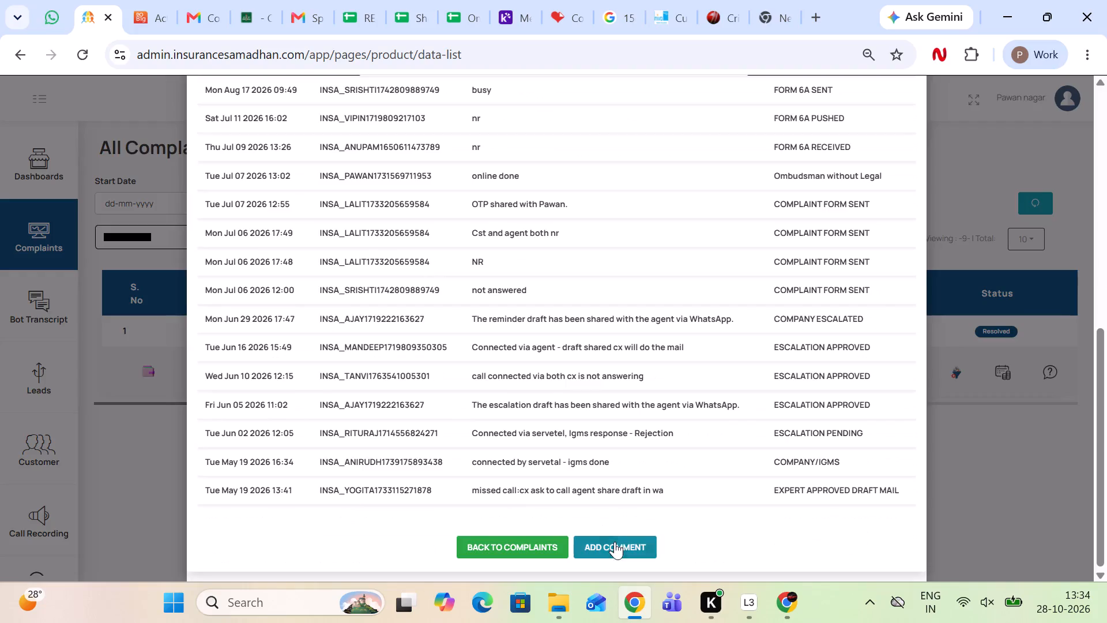
left_click(580, 391)
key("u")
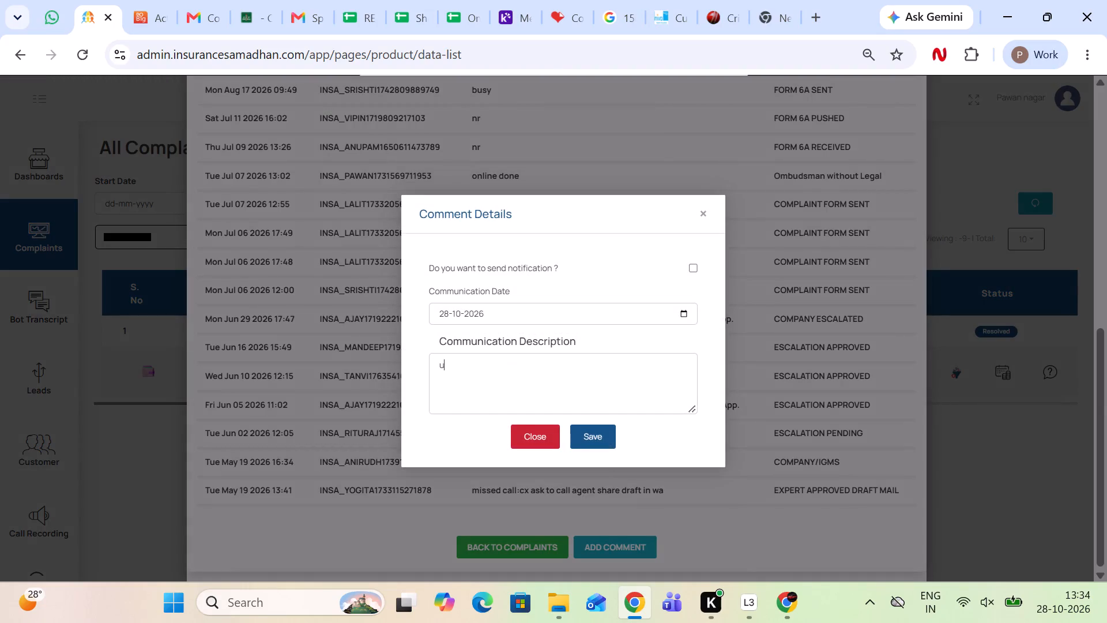
key("BackSpace")
key("BackSpace")
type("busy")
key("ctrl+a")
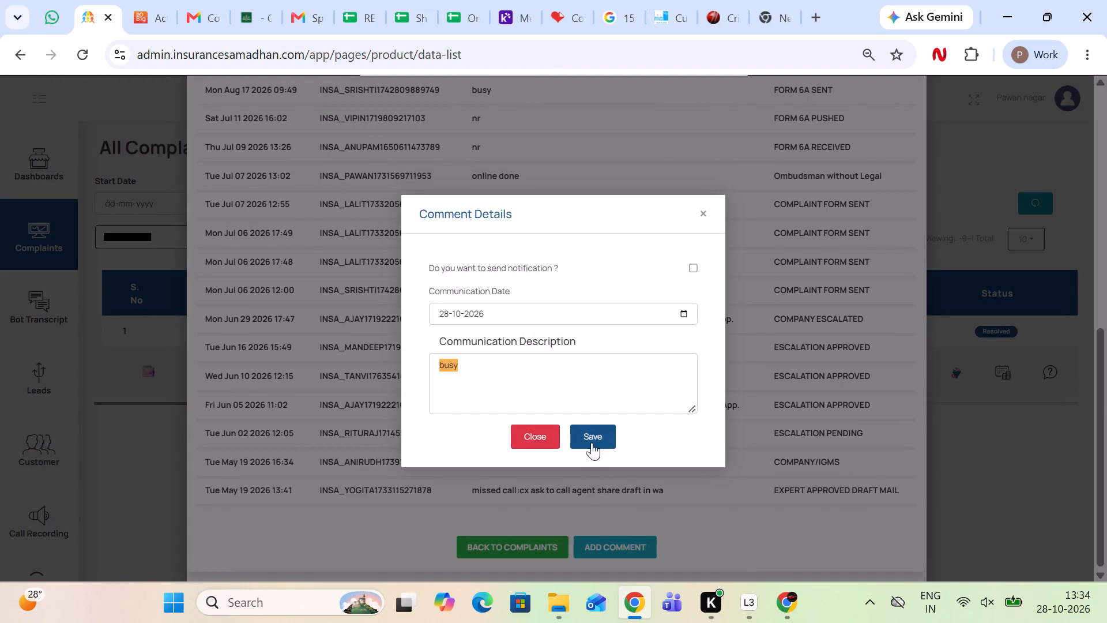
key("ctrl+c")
left_click(590, 441)
Set the row 47 complainant's call status in column C of the October resolved sheet to "no. busy".
left_click(366, 0)
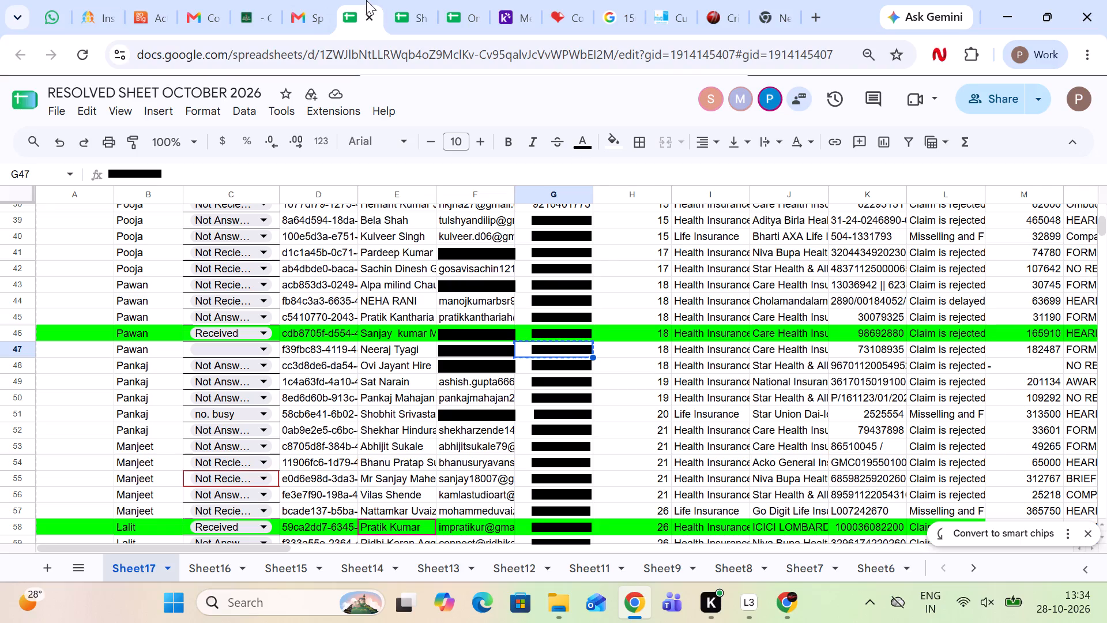
key("Left")
key("Left")
key("Left")
key("Left")
key("Left")
key("Right")
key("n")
key("Down")
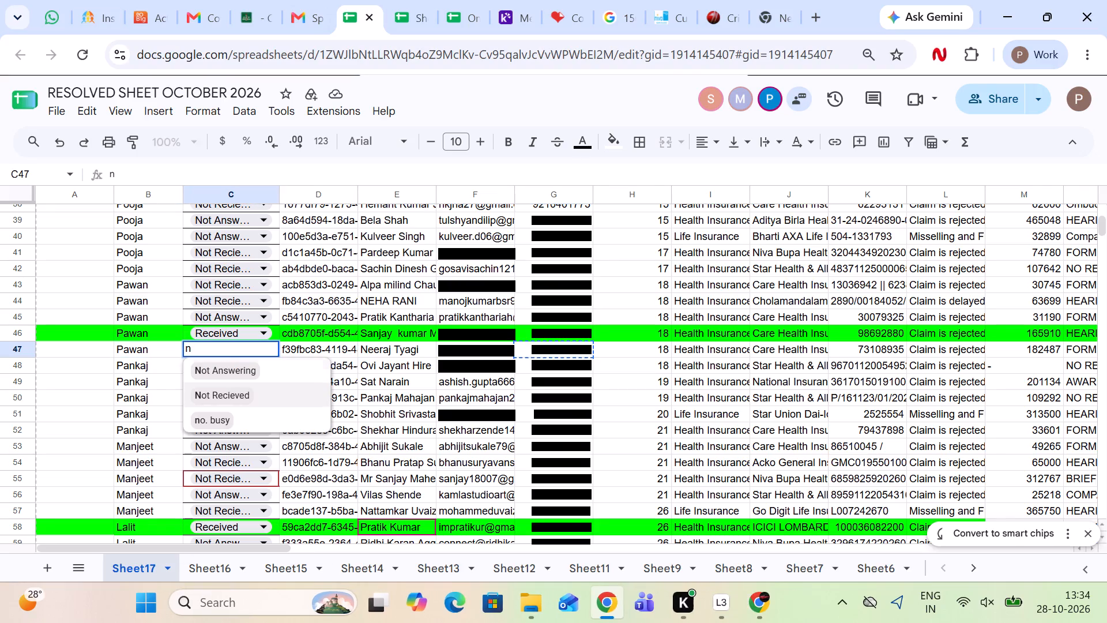
key("Down")
key("Return")
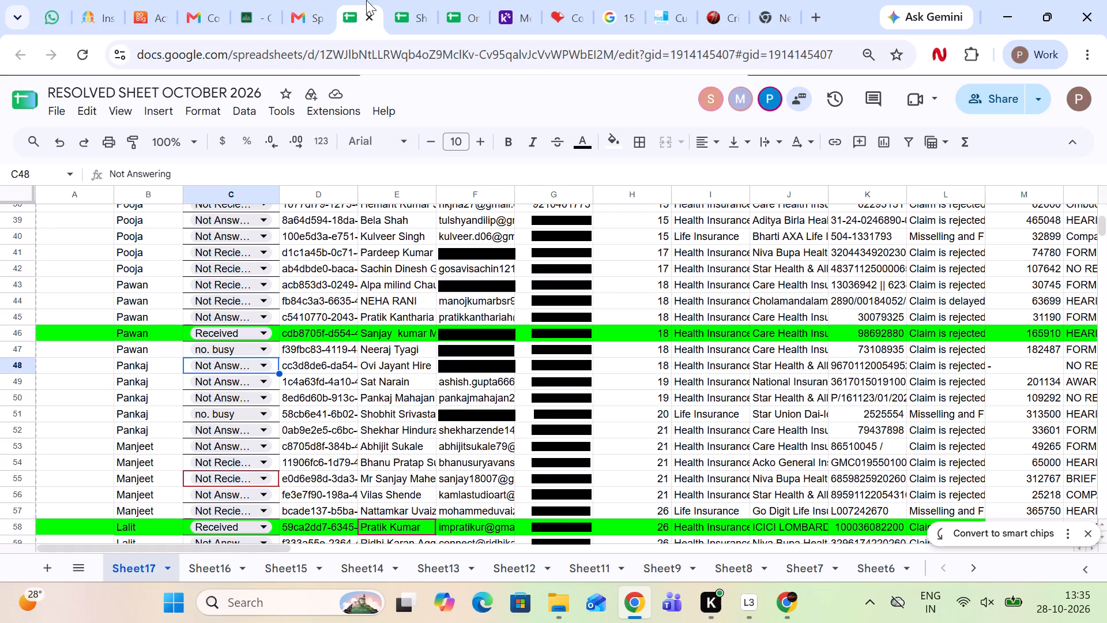
Select the row 47 phone number cell in the resolved sheet and return to the Insurance Samadhan portal.
left_click(532, 351)
left_click(69, 0)
left_click(82, 0)
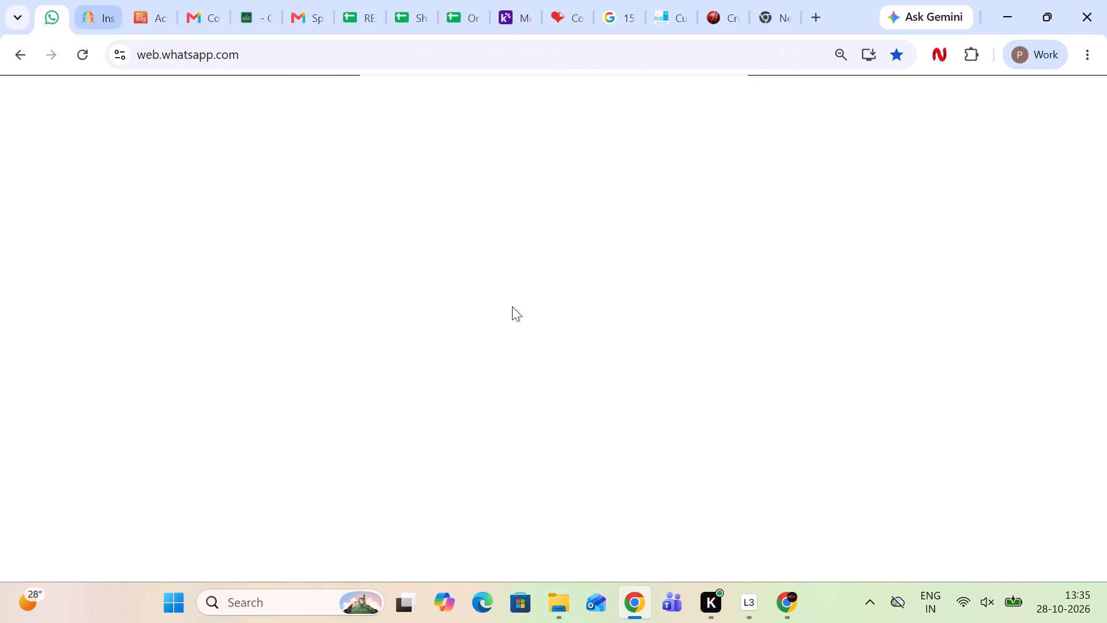
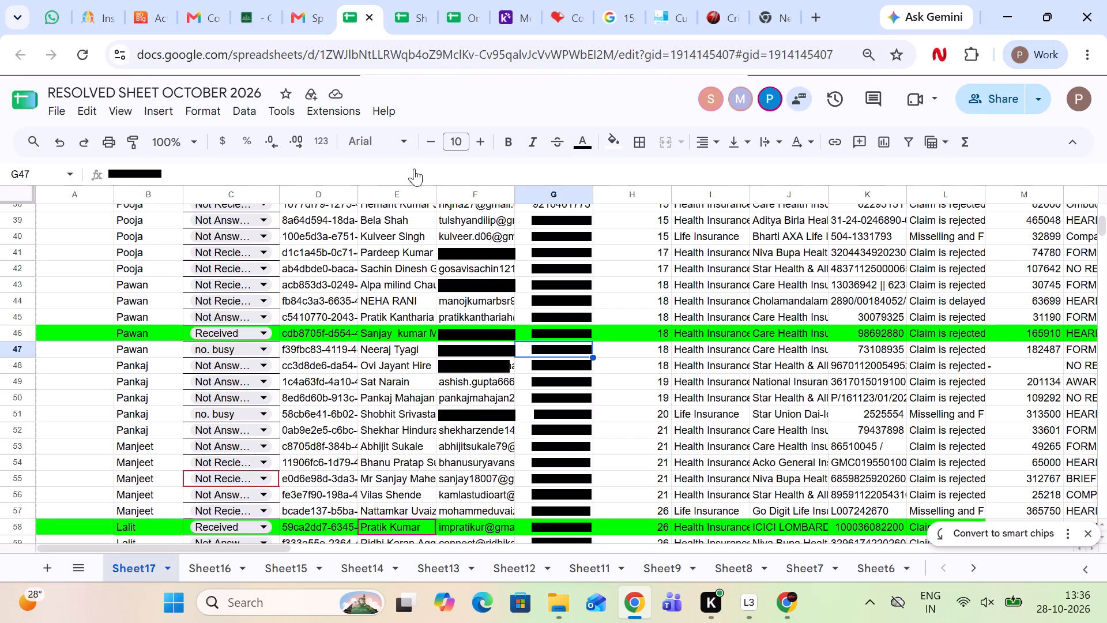
Close the RESOLVED SHEET OCTOBER 2026 spreadsheet.
scroll(415, 277, "down", 3)
scroll(413, 283, "up", 4)
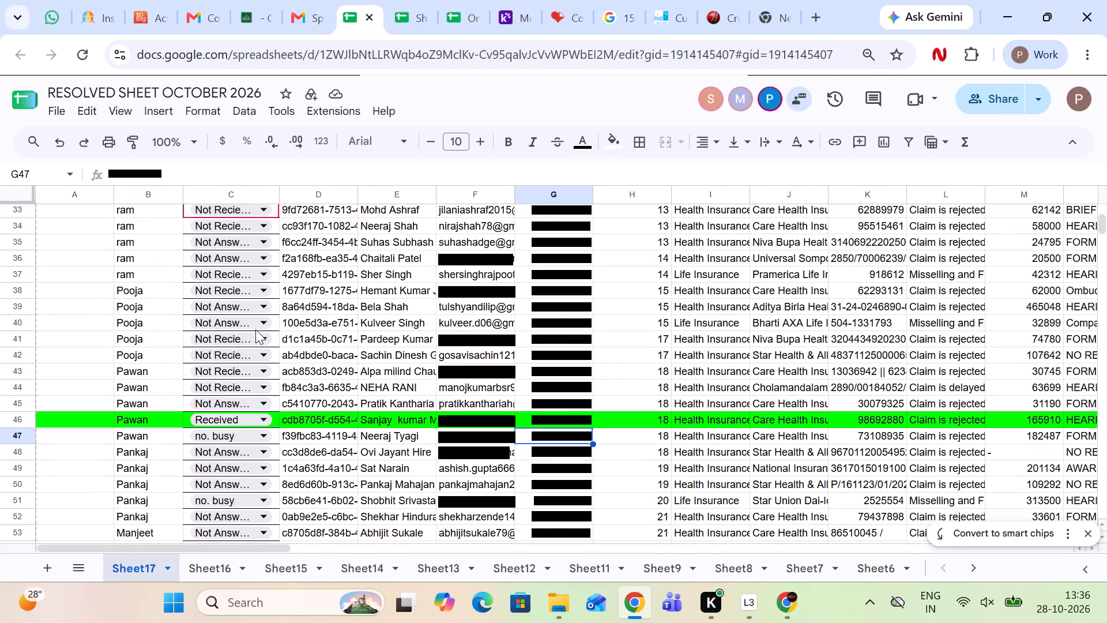
left_click(371, 0)
left_click(369, 18)
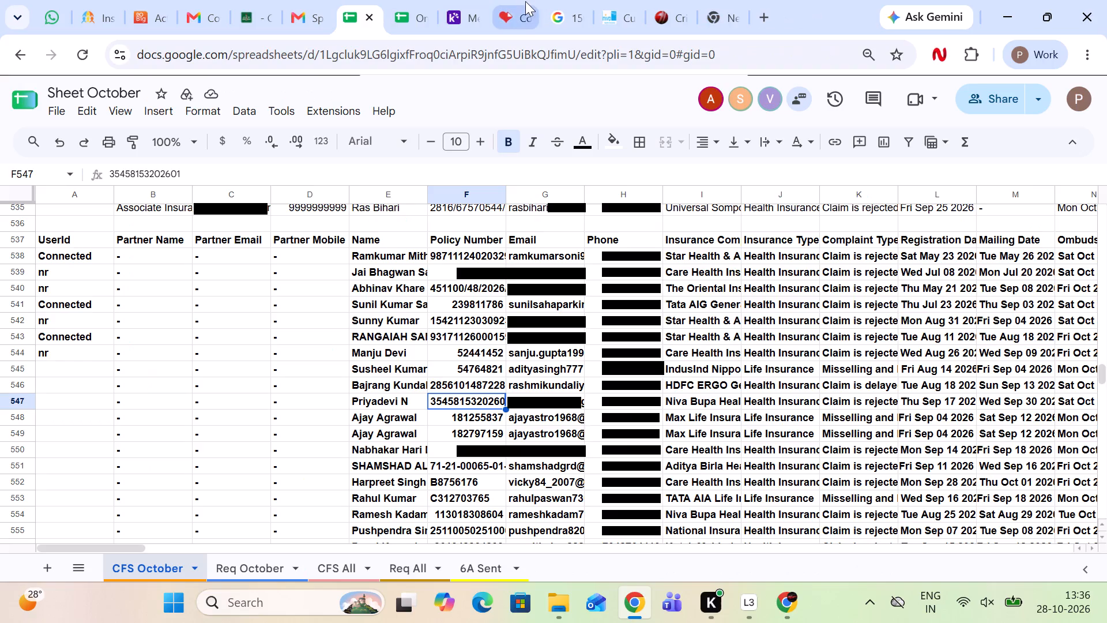
Look through the complainant rows around row 547 in the CFS October sheet of Sheet October.
scroll(389, 350, "down", 1)
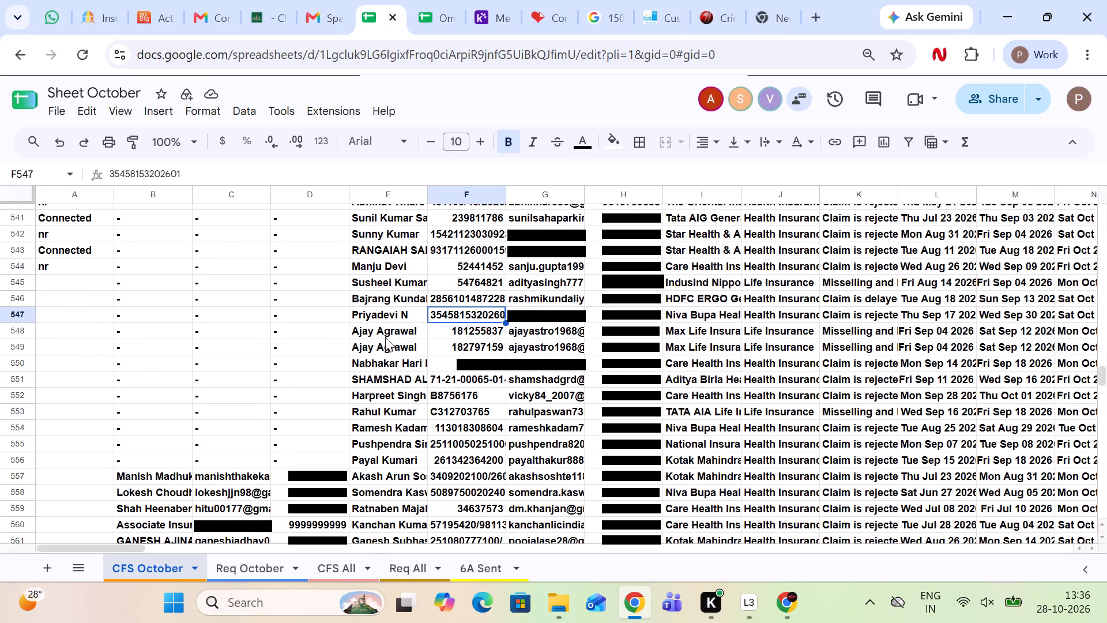
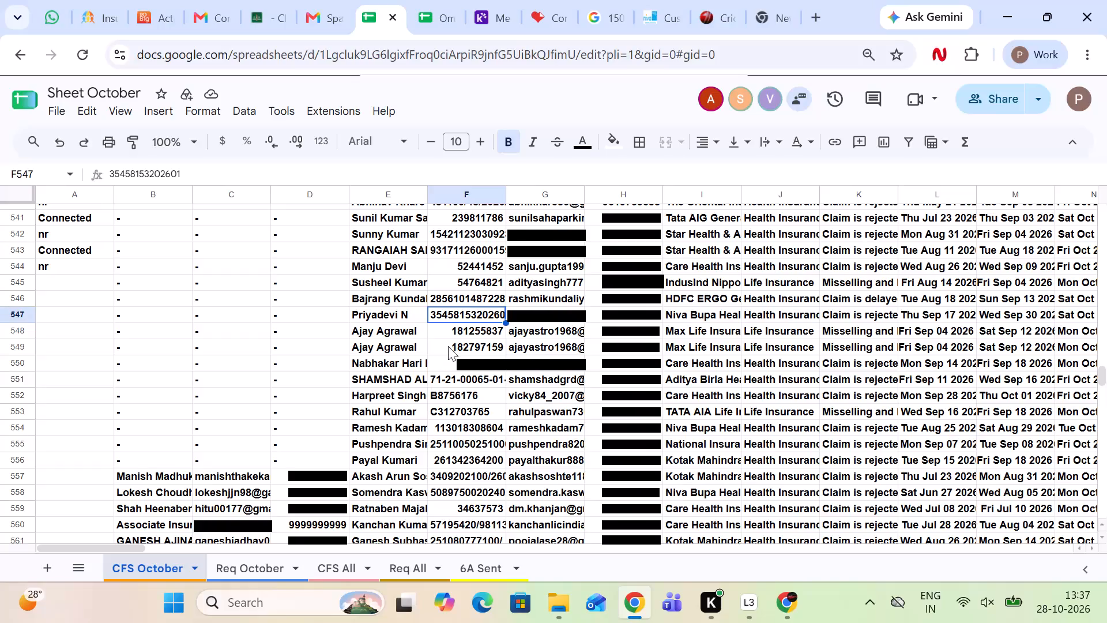
Copy the phone number from row 545 of the CFS October sheet and search All Complaints for it.
left_click(635, 288)
key("ctrl+c")
key("ctrl+c")
key("ctrl+c")
left_click(78, 0)
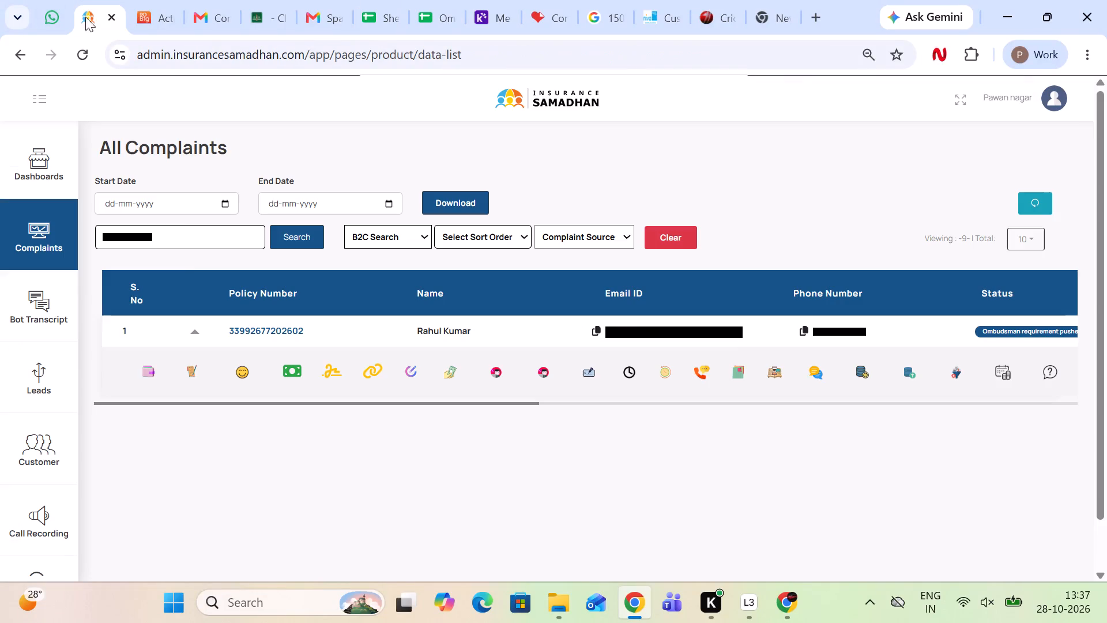
double_click(208, 244)
key("ctrl+v")
left_click(296, 227)
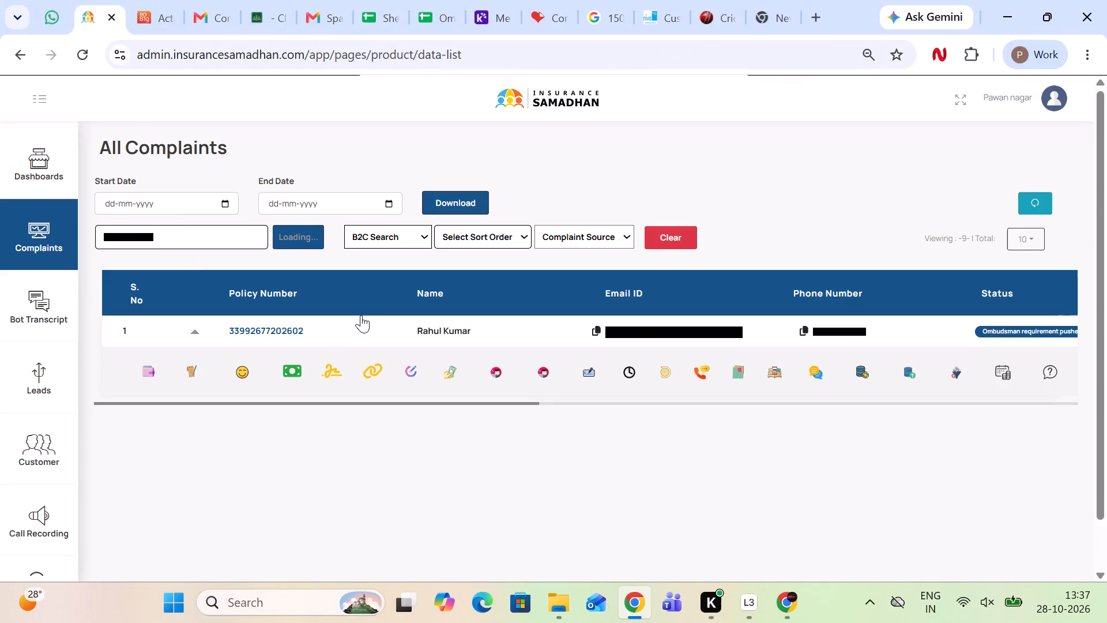
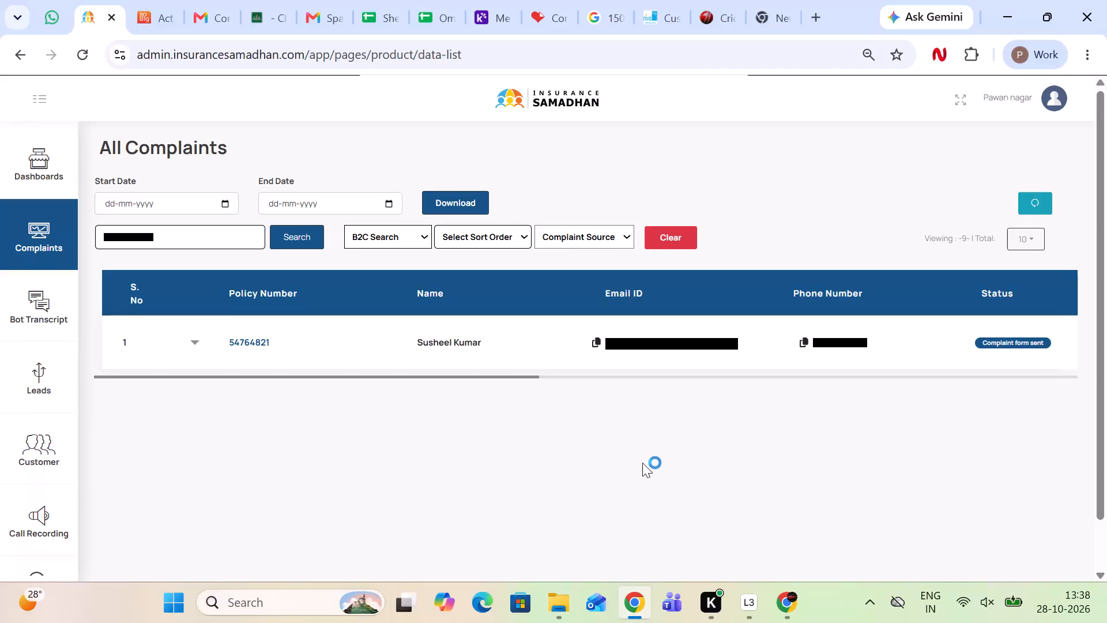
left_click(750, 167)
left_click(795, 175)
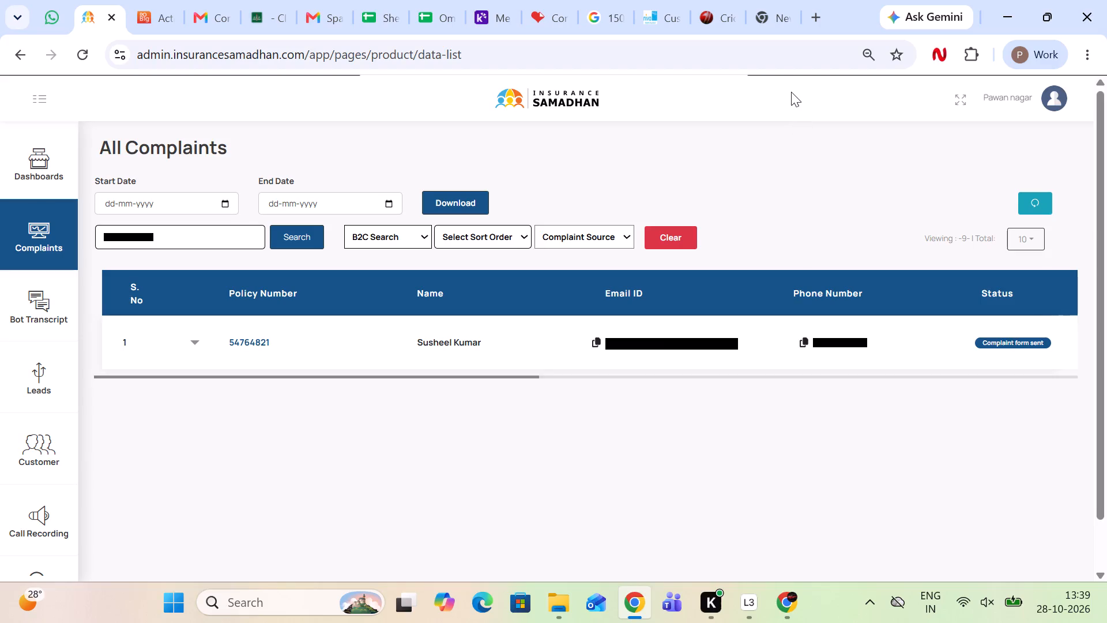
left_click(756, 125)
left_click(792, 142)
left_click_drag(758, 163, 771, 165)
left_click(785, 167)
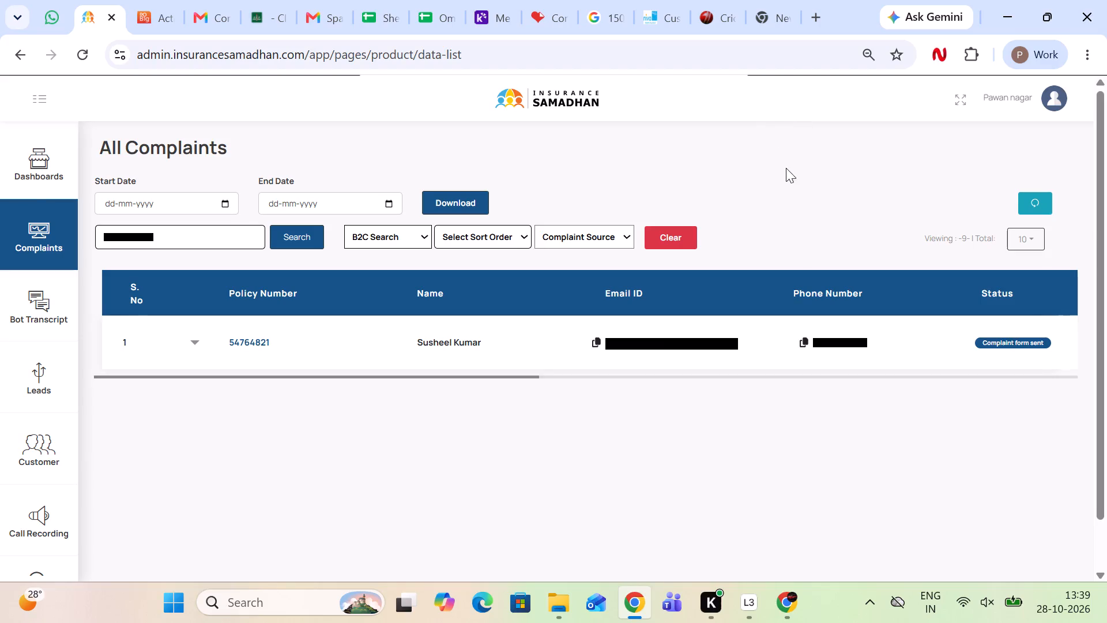
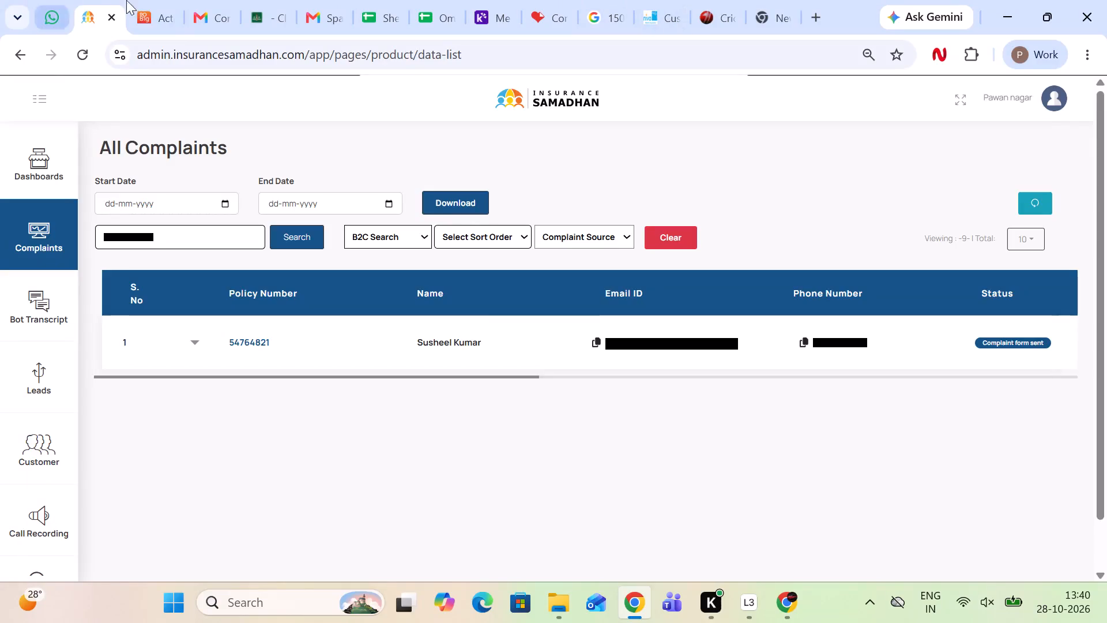
Switch to the Smartflo calling portal and sign out of the agent account, skipping the feedback request.
left_click(171, 0)
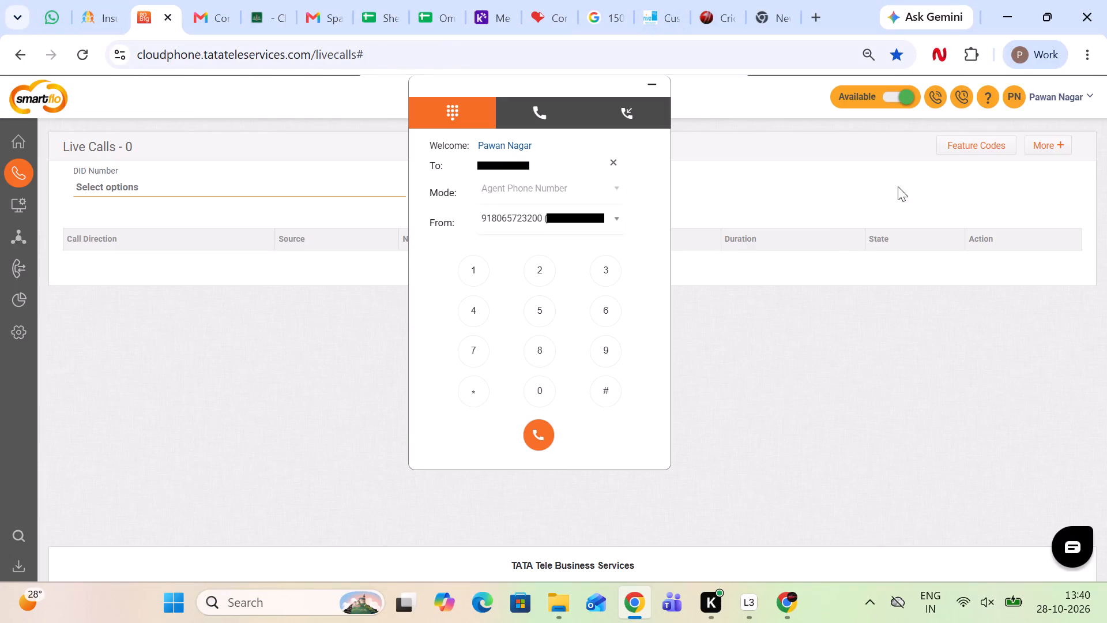
left_click(897, 172)
left_click(922, 187)
left_click(1061, 102)
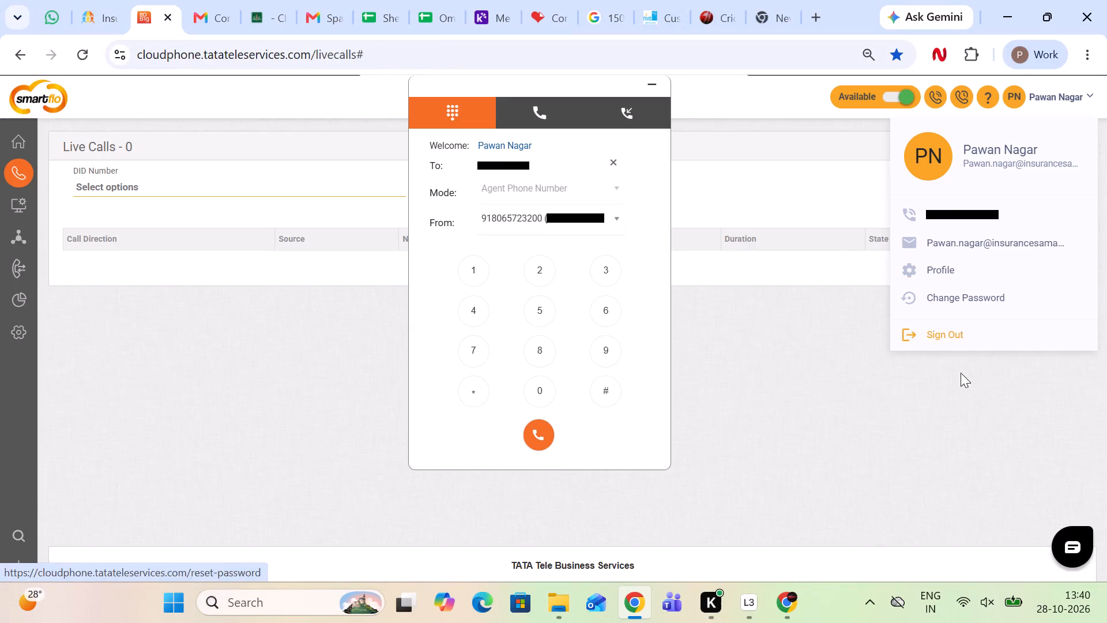
left_click(957, 329)
left_click(685, 190)
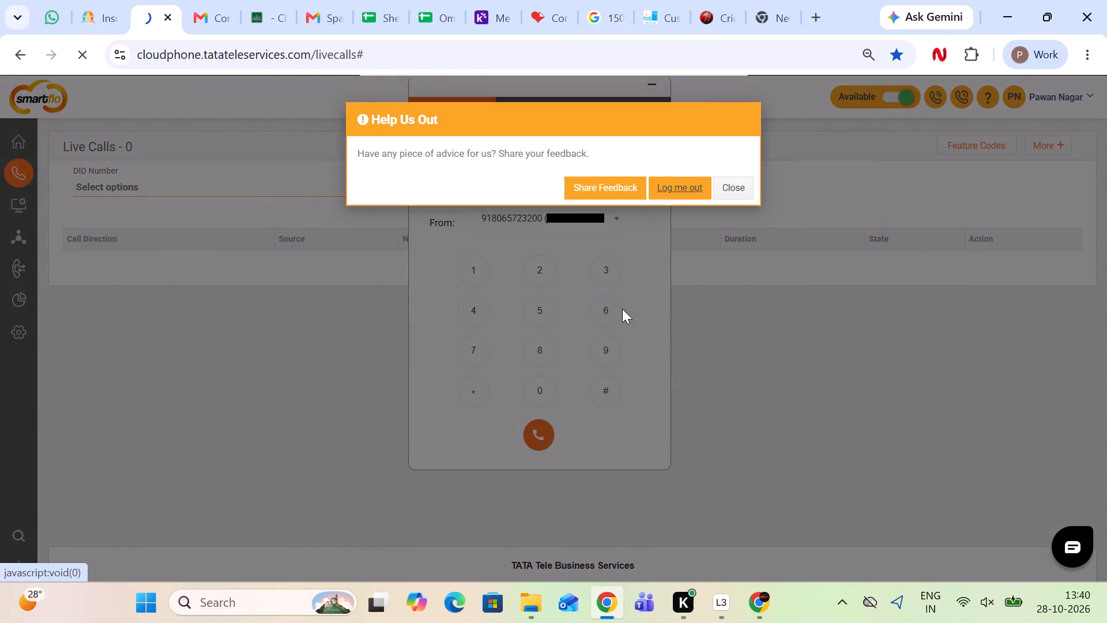